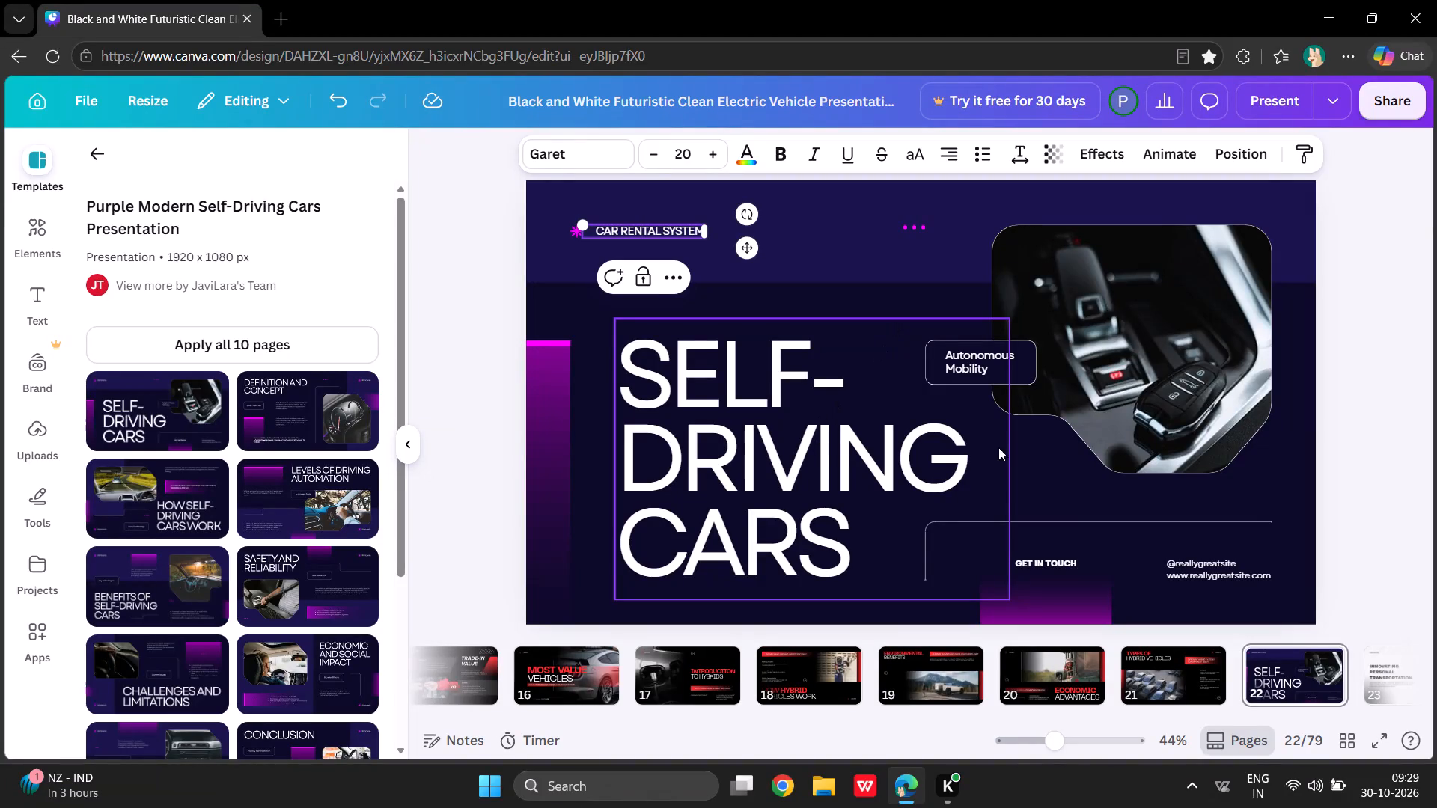
# Replace the SELF-DRIVING CARS title on page 22 with DRIVE YOUR SELF, one word per line.
pyautogui.tripleClick(867, 457)
pyautogui.press('BackSpace')
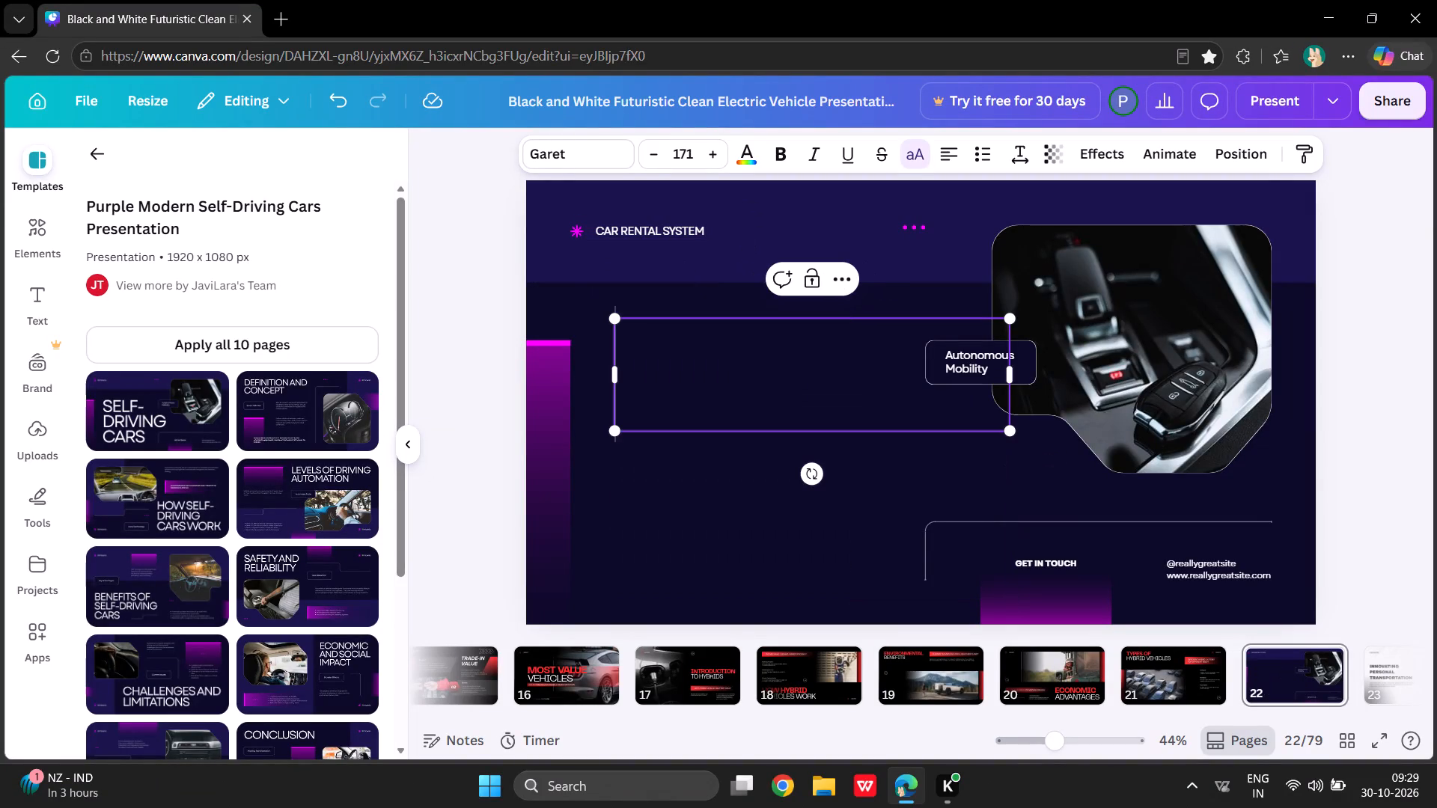
pyautogui.write('DRIVE')
pyautogui.press('Return')
pyautogui.write('YOUR')
pyautogui.press('Return')
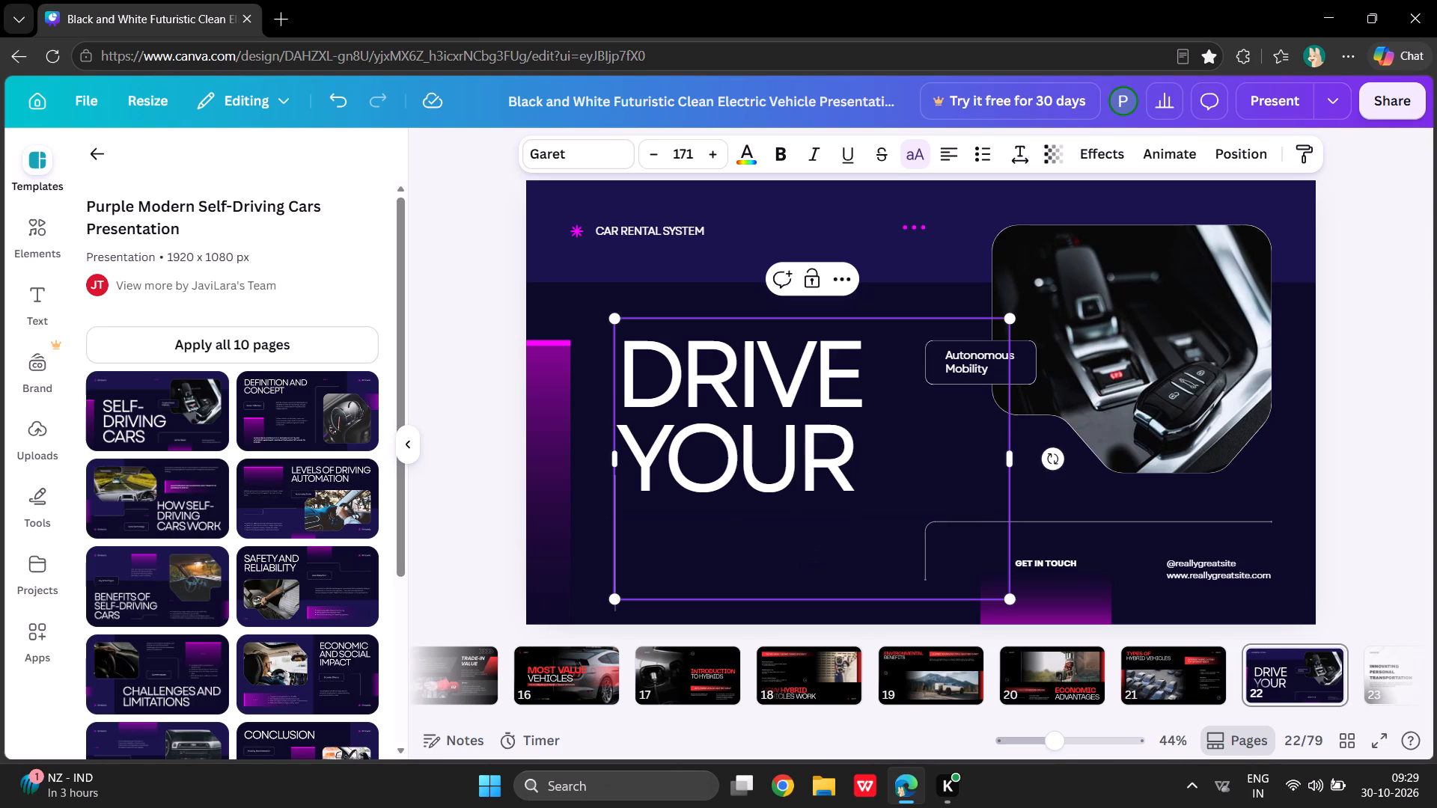
pyautogui.write('SELF')
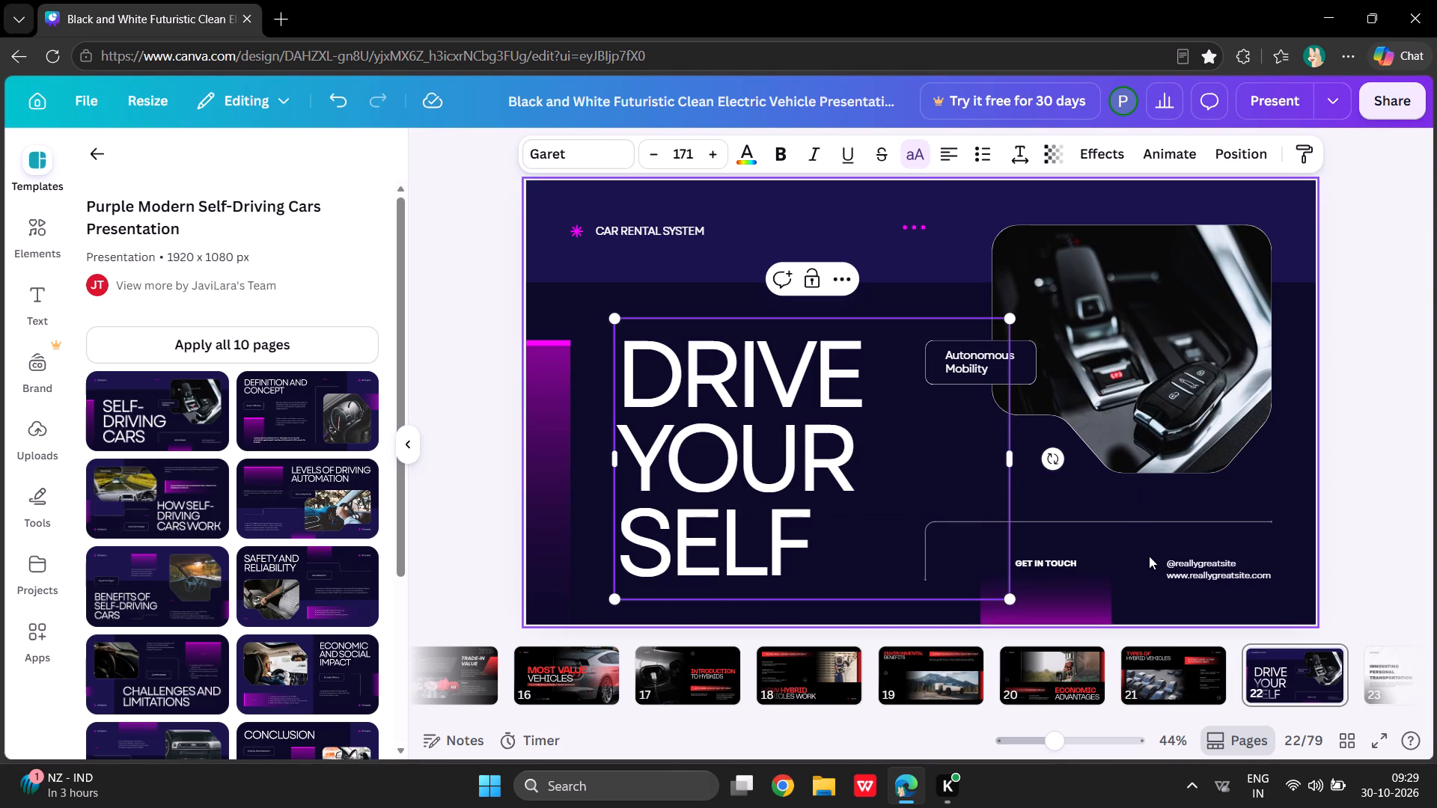
# Replace the placeholder handle and website beside GET IN TOUCH with 2@CRS SYSTEM, followed by a line break.
pyautogui.doubleClick(1193, 574)
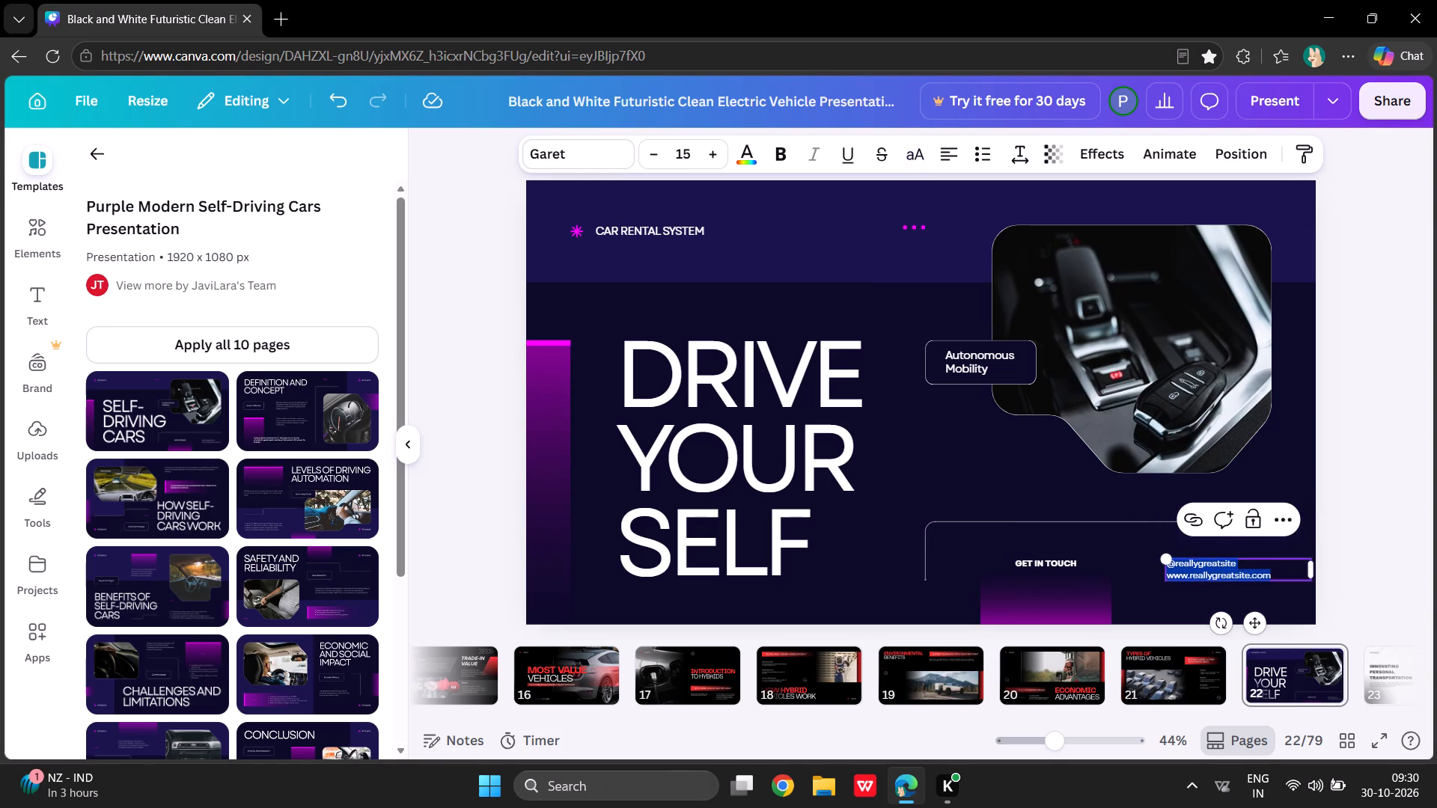
pyautogui.press('BackSpace')
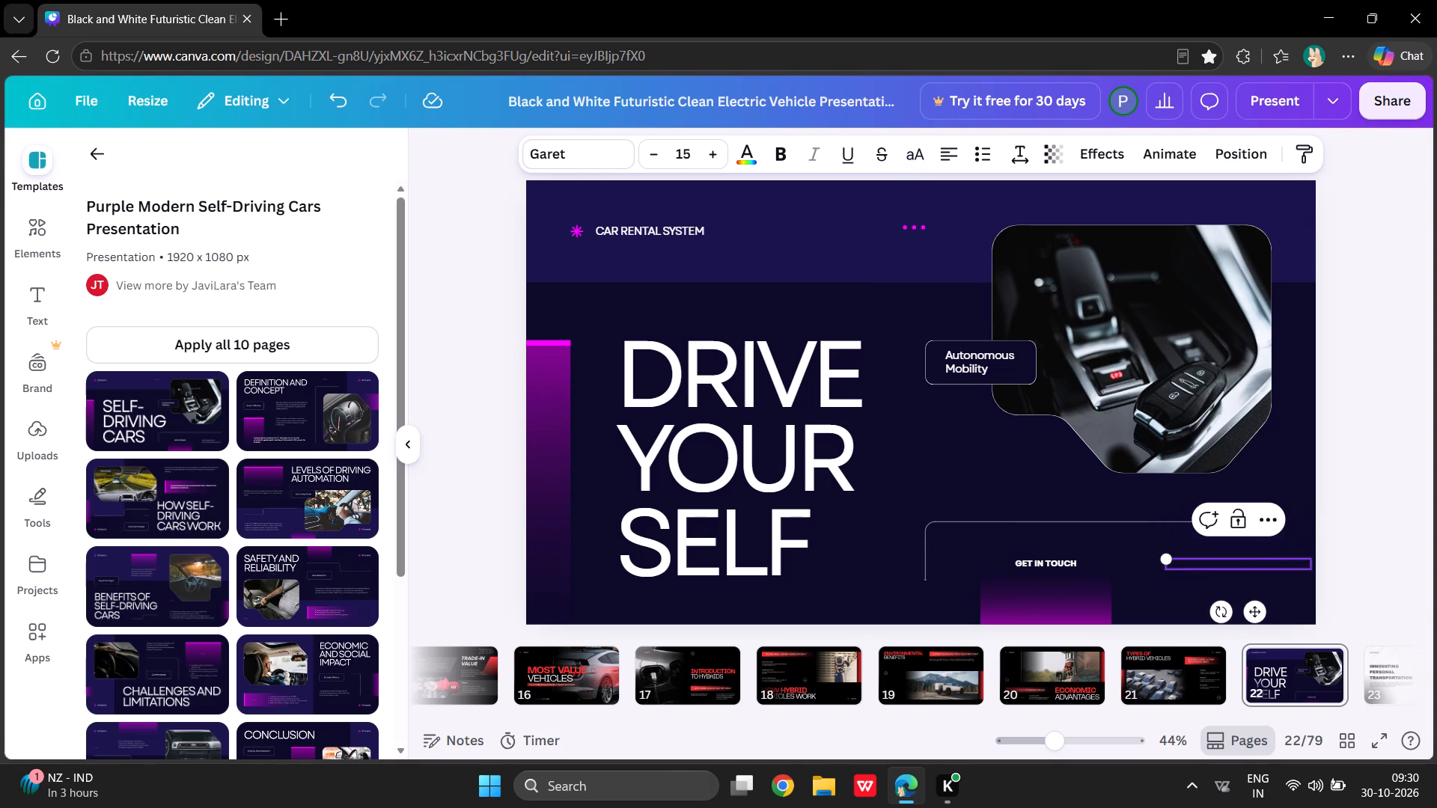
pyautogui.press('2')
pyautogui.hotkey('shift', '@')
pyautogui.write('CRS')
pyautogui.press('space')
pyautogui.write('SYSTEM')
pyautogui.press('Return')
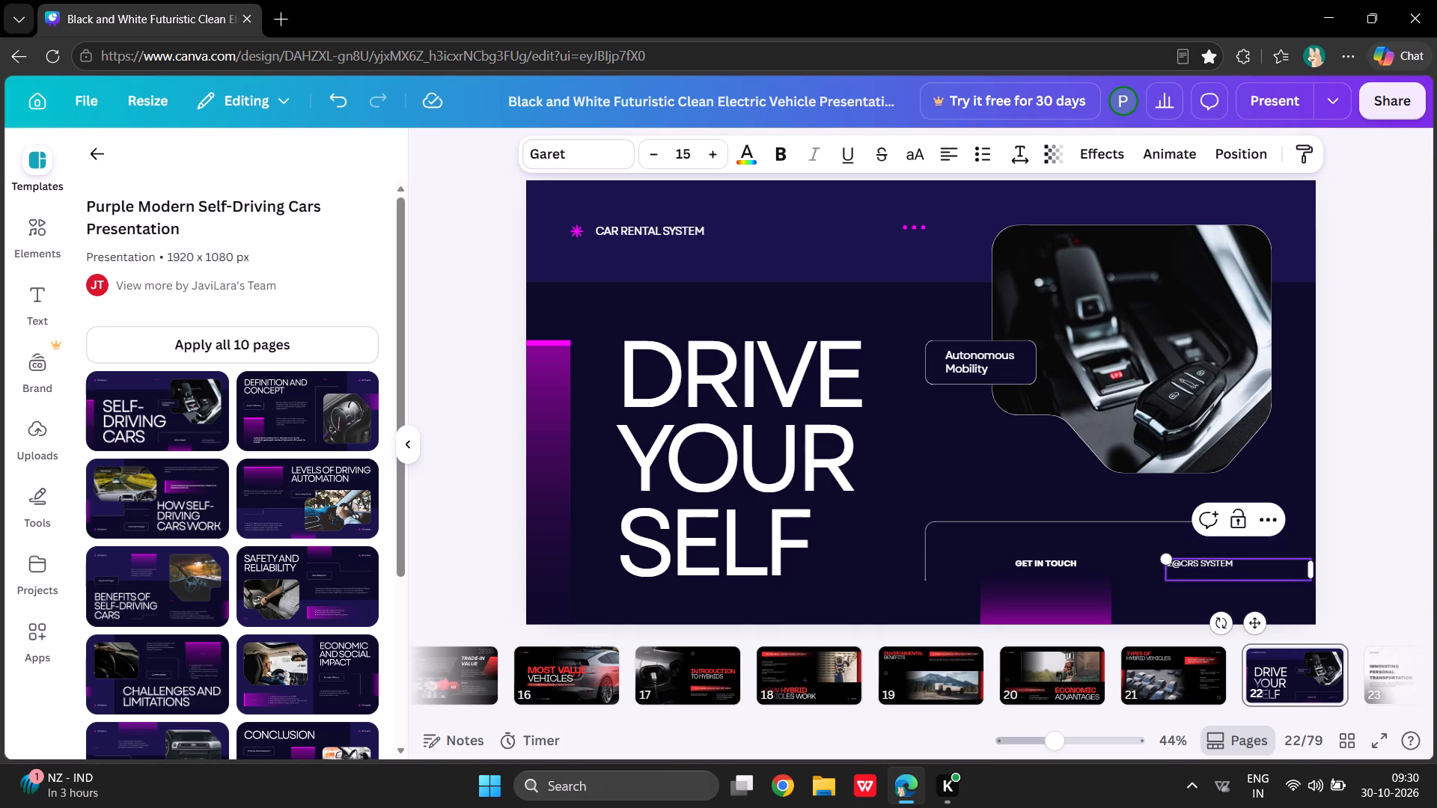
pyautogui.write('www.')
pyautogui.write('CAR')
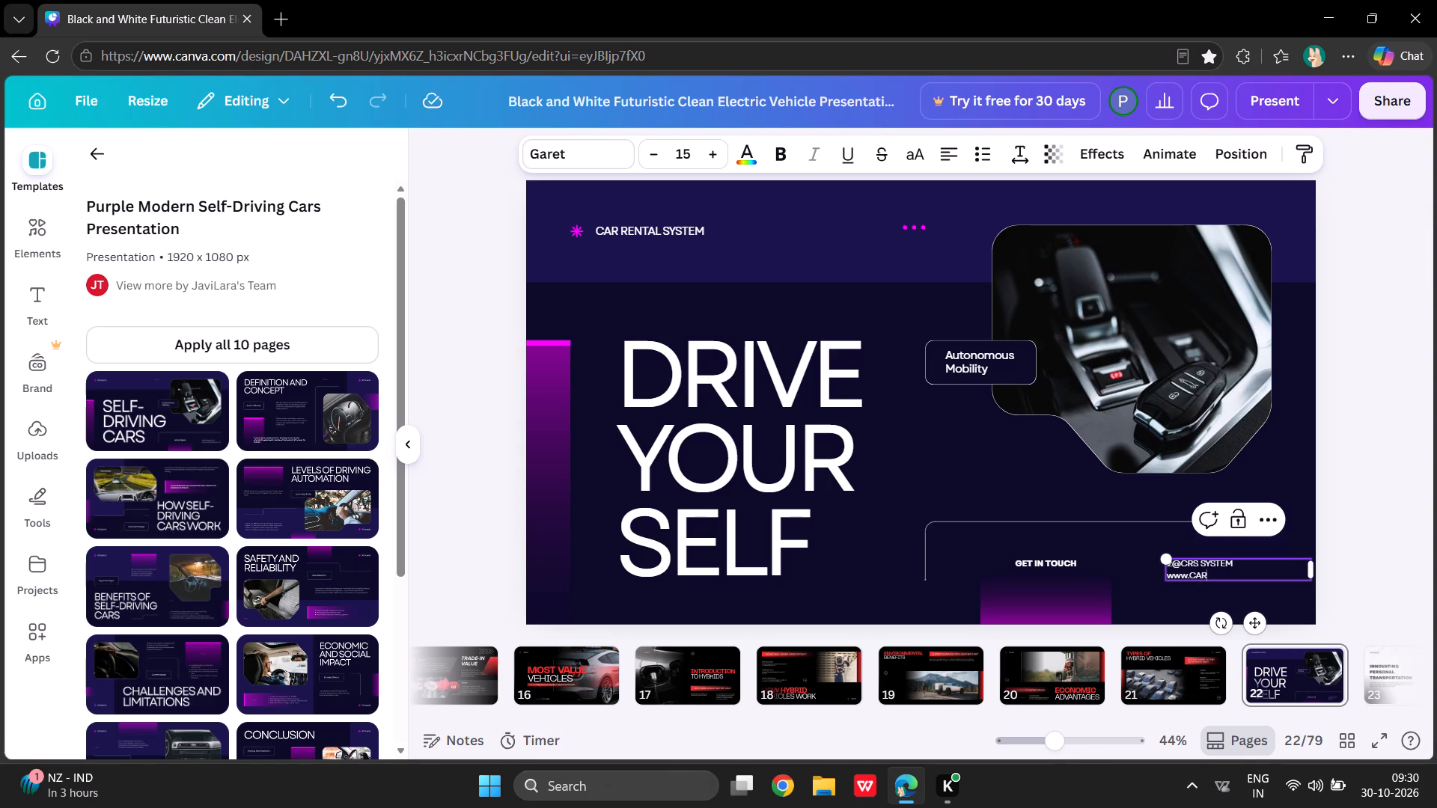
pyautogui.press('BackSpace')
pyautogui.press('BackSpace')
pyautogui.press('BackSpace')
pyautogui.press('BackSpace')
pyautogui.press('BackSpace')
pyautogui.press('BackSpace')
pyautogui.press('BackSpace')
pyautogui.write('WWW')
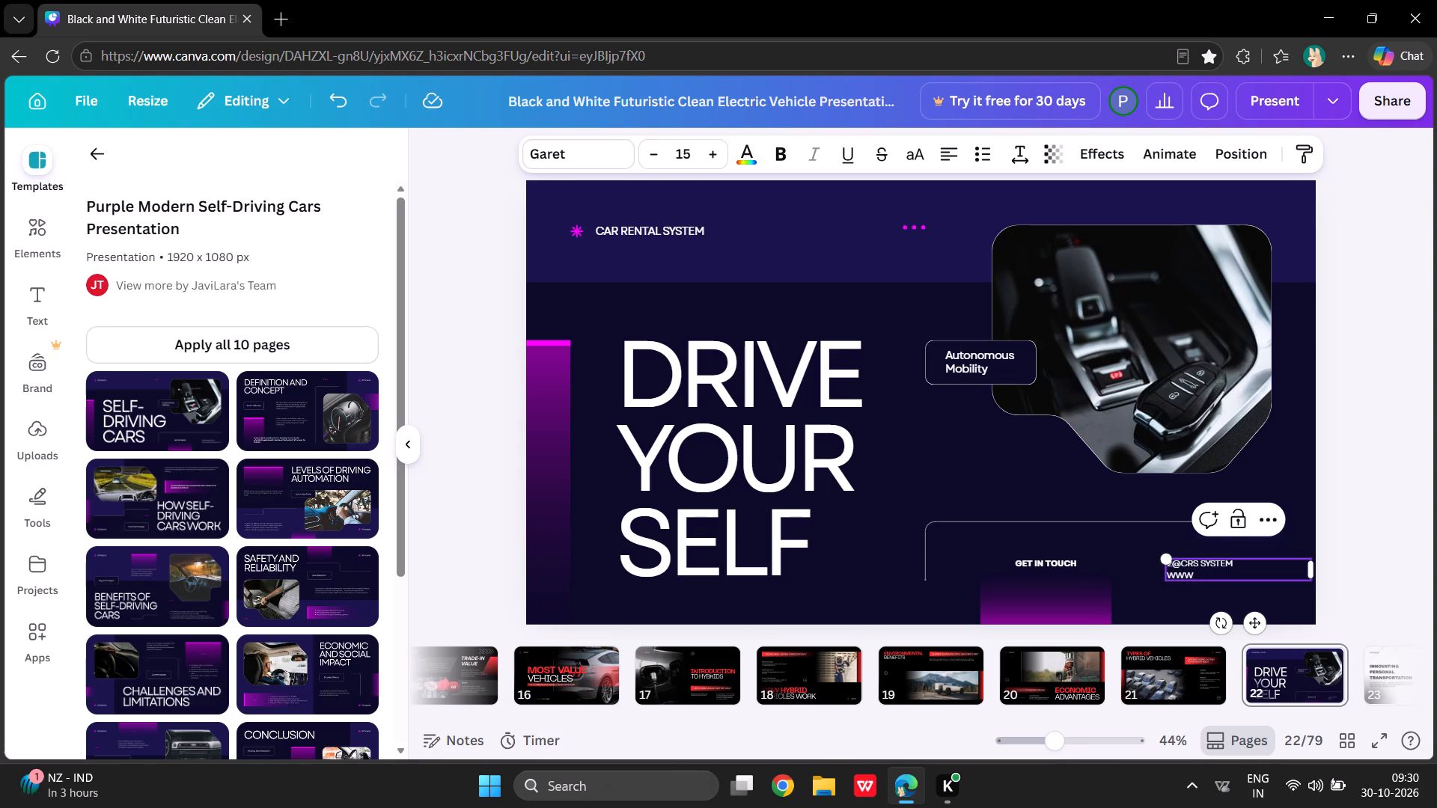
pyautogui.write('.A')
pyautogui.press('BackSpace')
pyautogui.write('CAR RENTAL SYSTE')
pyautogui.press(',')
pyautogui.press('BackSpace')
pyautogui.press('BackSpace')
pyautogui.press('BackSpace')
pyautogui.press('BackSpace')
pyautogui.press('BackSpace')
pyautogui.press('BackSpace')
pyautogui.press('BackSpace')
pyautogui.press('BackSpace')
pyautogui.press('BackSpace')
pyautogui.press('BackSpace')
pyautogui.press('BackSpace')
pyautogui.press('BackSpace')
pyautogui.press('BackSpace')
pyautogui.press('BackSpace')
pyautogui.write('RENTALSYSTEM.COM')
# Add the Definition and Concept page of the self-driving cars template as a new page.
pyautogui.click(286, 408)
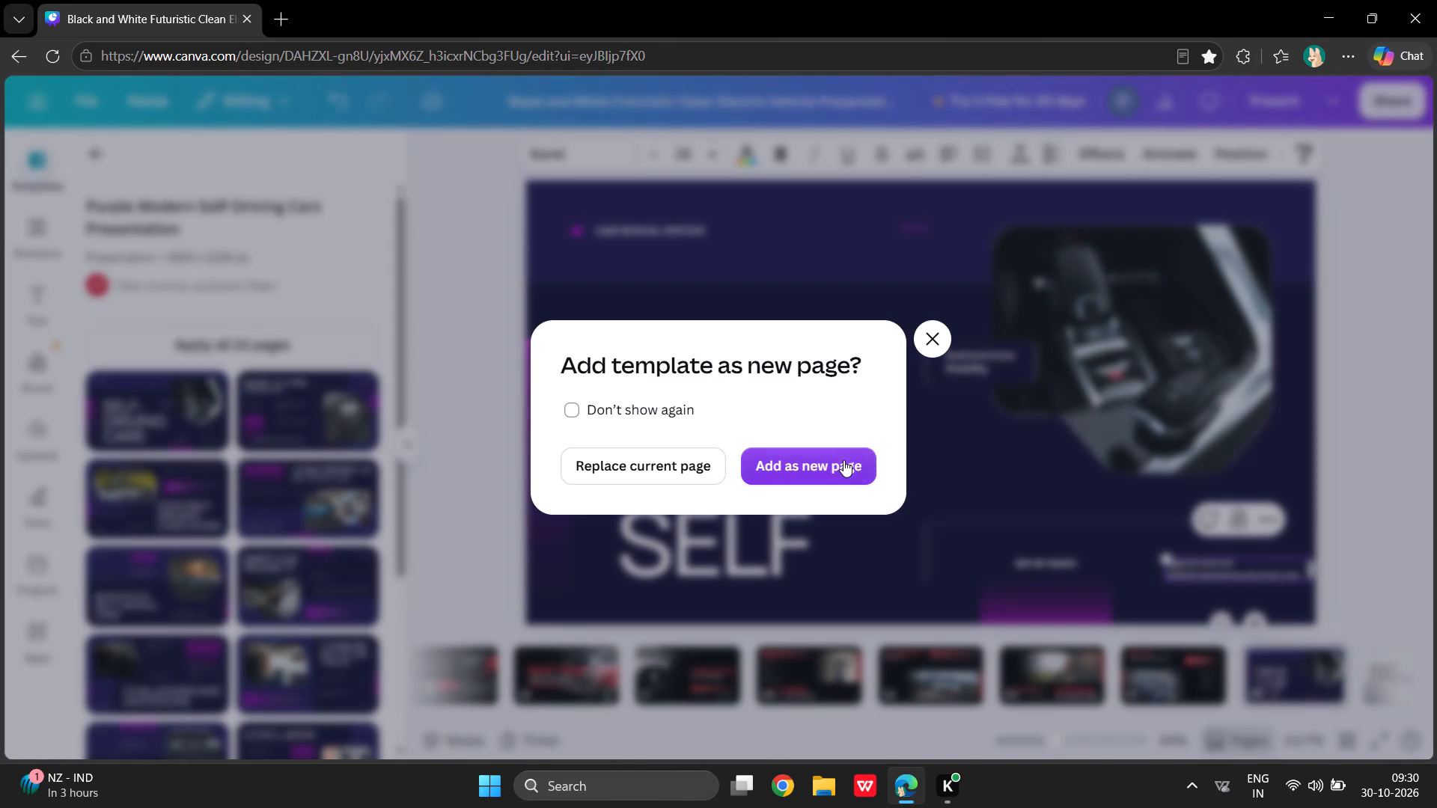
pyautogui.click(841, 460)
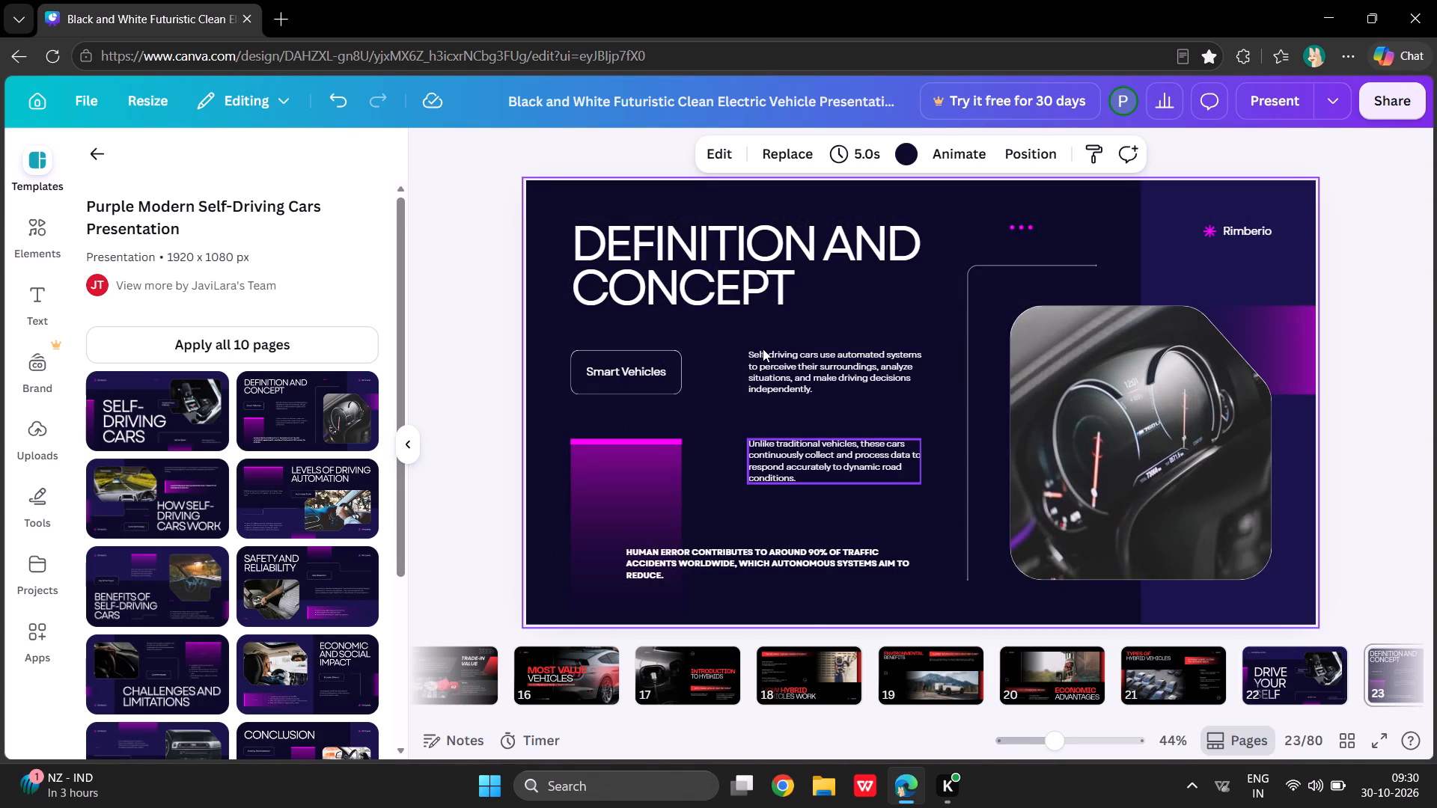
# Replace the Rimberio brand name on the Definition and Concept page with CARRENTALSYSTEM.
pyautogui.doubleClick(1241, 227)
pyautogui.doubleClick(1246, 234)
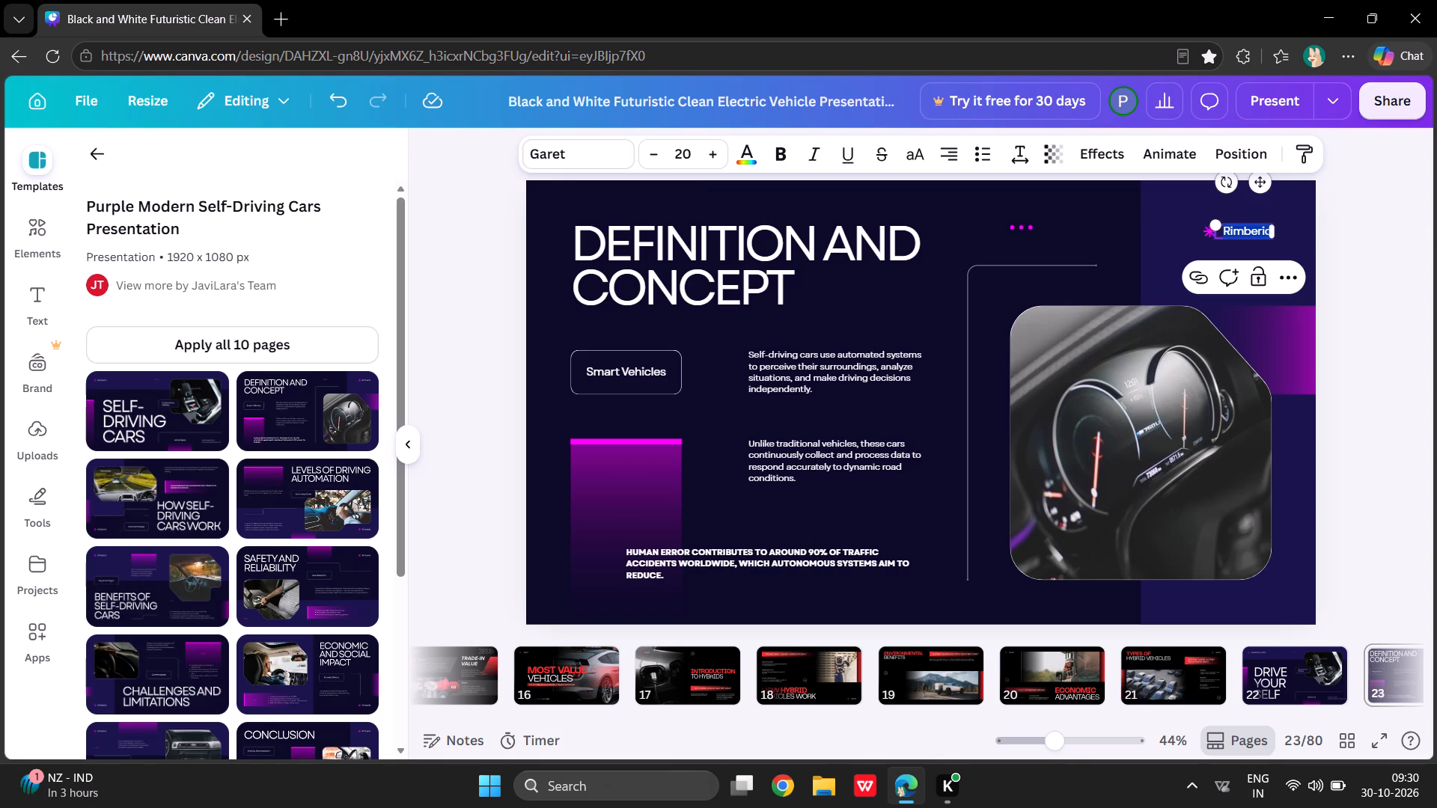
pyautogui.press('BackSpace')
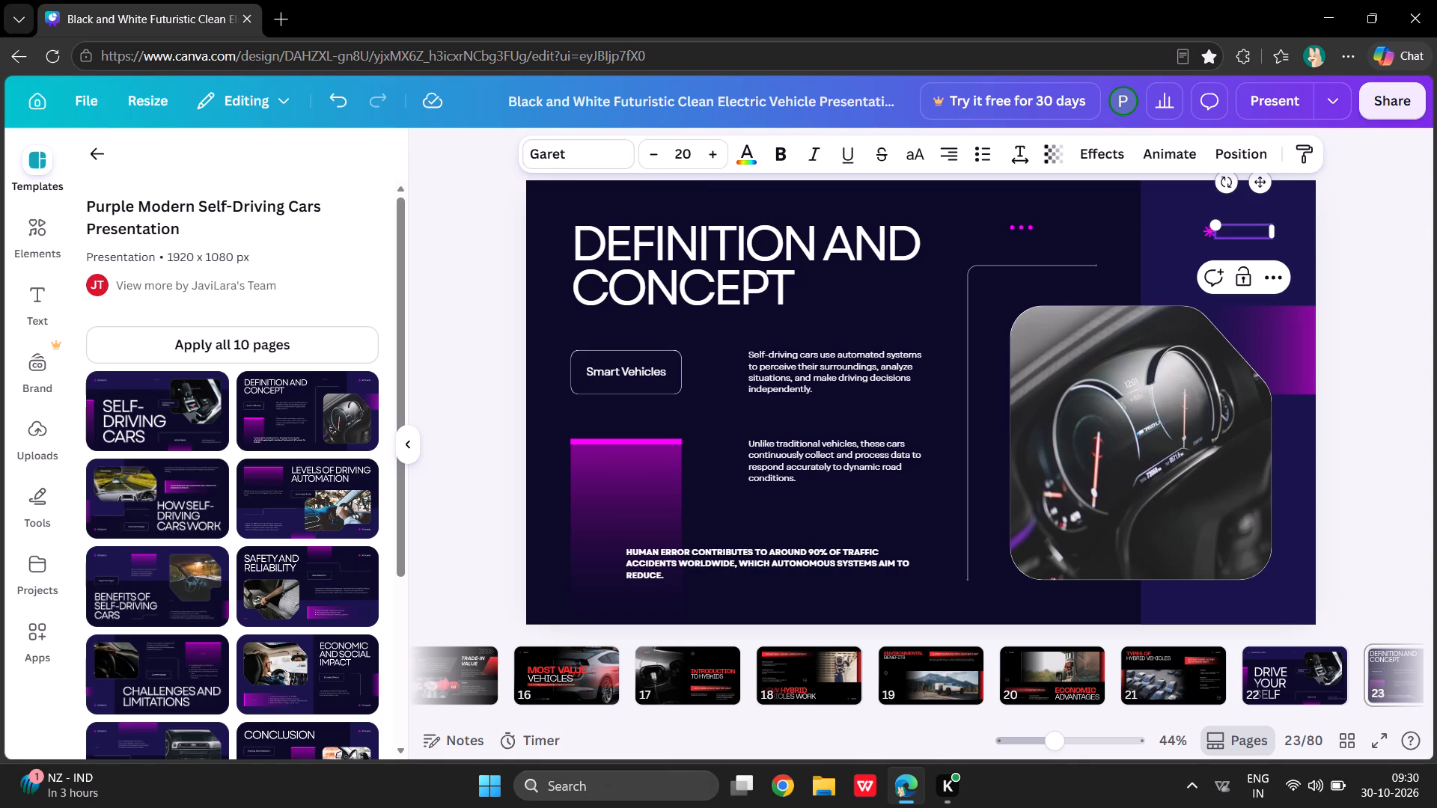
pyautogui.write('CAR')
pyautogui.write('REAN')
pyautogui.press('BackSpace')
pyautogui.press('BackSpace')
pyautogui.press('BackSpace')
pyautogui.press('BackSpace')
pyautogui.write('RENTALSYSTEM')
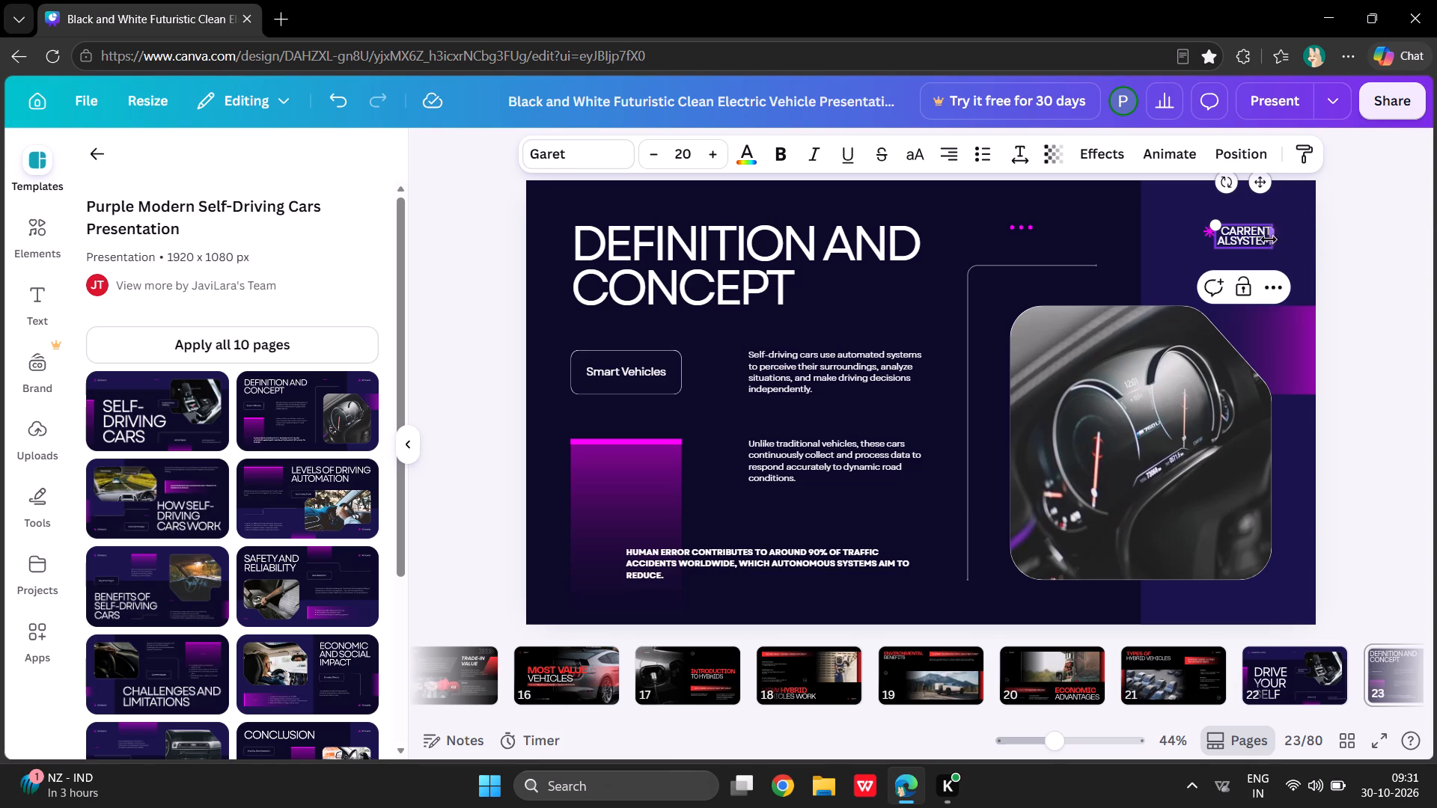
# Widen the CARRENTALSYSTEM text box toward the page's outer edge and pull its inner edge clear of the asterisk.
pyautogui.moveTo(1280, 238); pyautogui.dragTo(1296, 236)
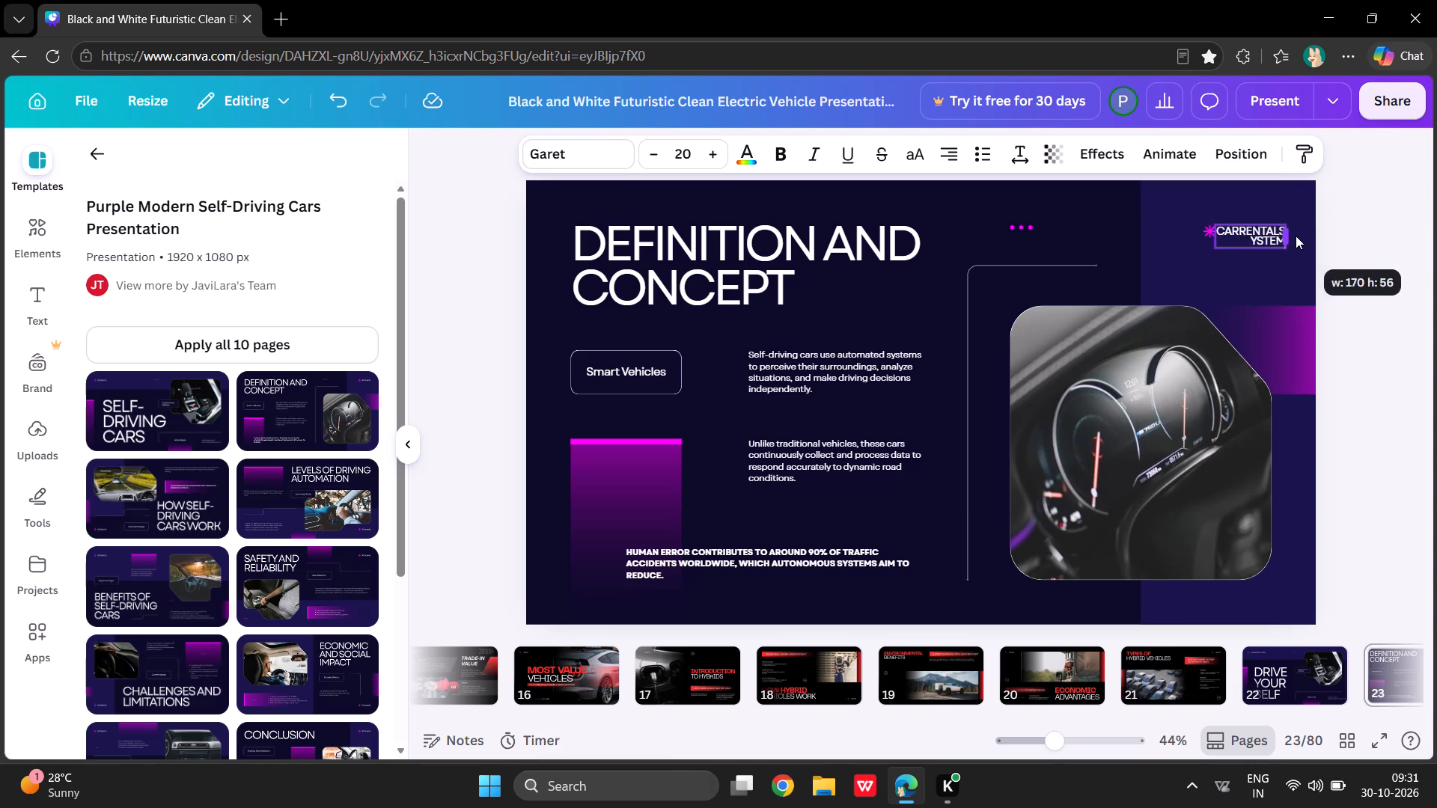
pyautogui.moveTo(1296, 236); pyautogui.dragTo(1308, 235)
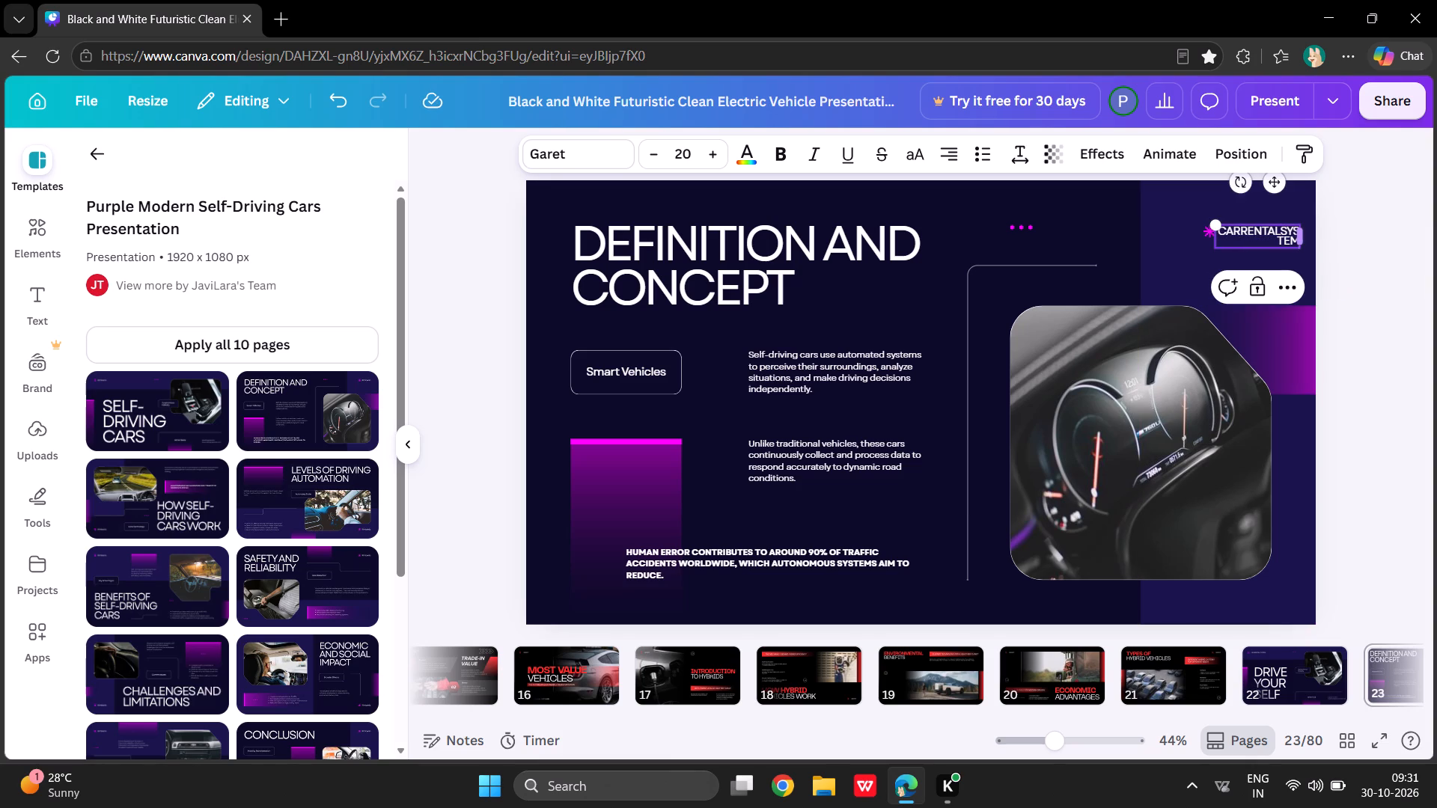
pyautogui.moveTo(1209, 236); pyautogui.dragTo(1202, 236)
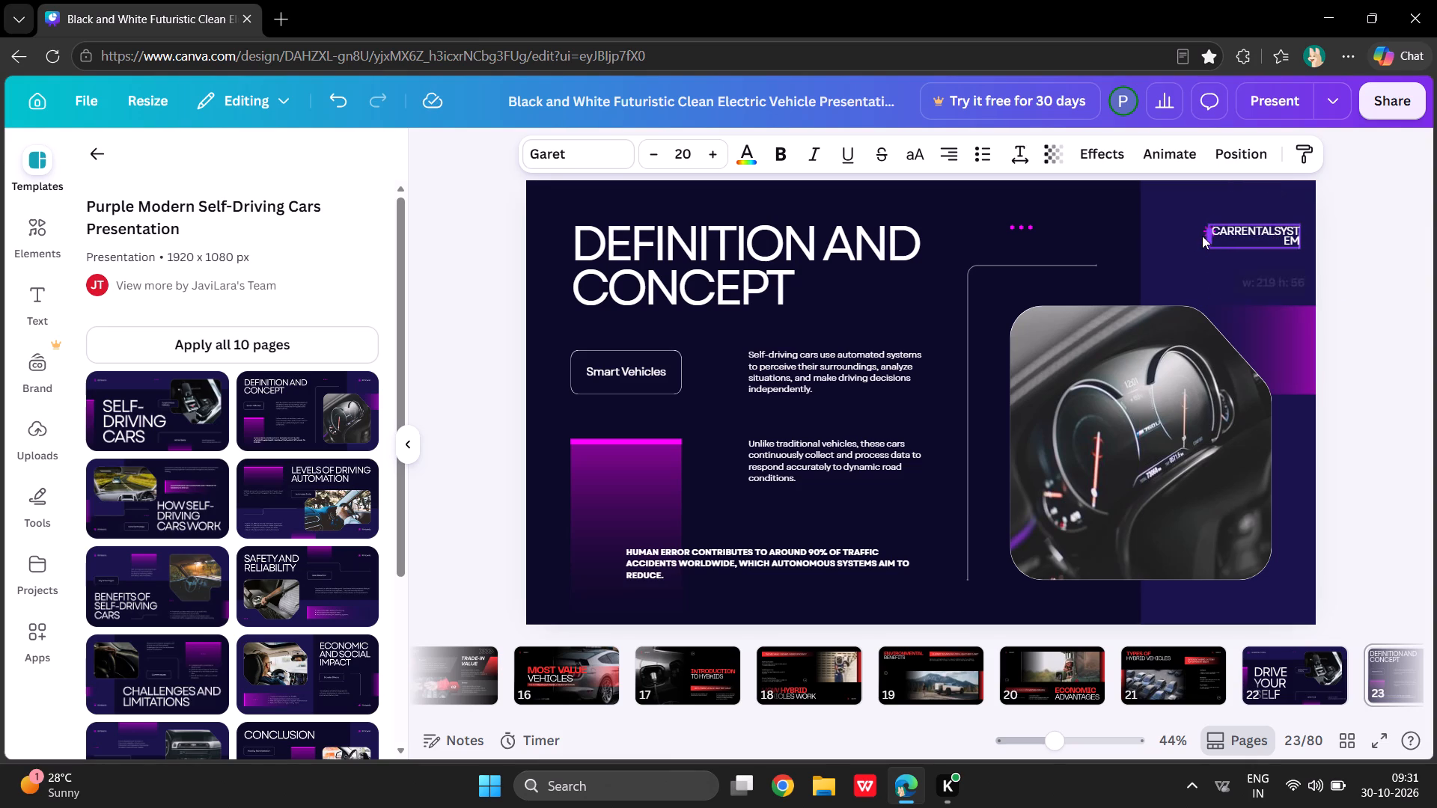
pyautogui.moveTo(1202, 236); pyautogui.dragTo(1217, 239)
# Move the pink asterisk left, away from the CARRENTALSYSTEM text.
pyautogui.moveTo(1209, 230); pyautogui.dragTo(1208, 230)
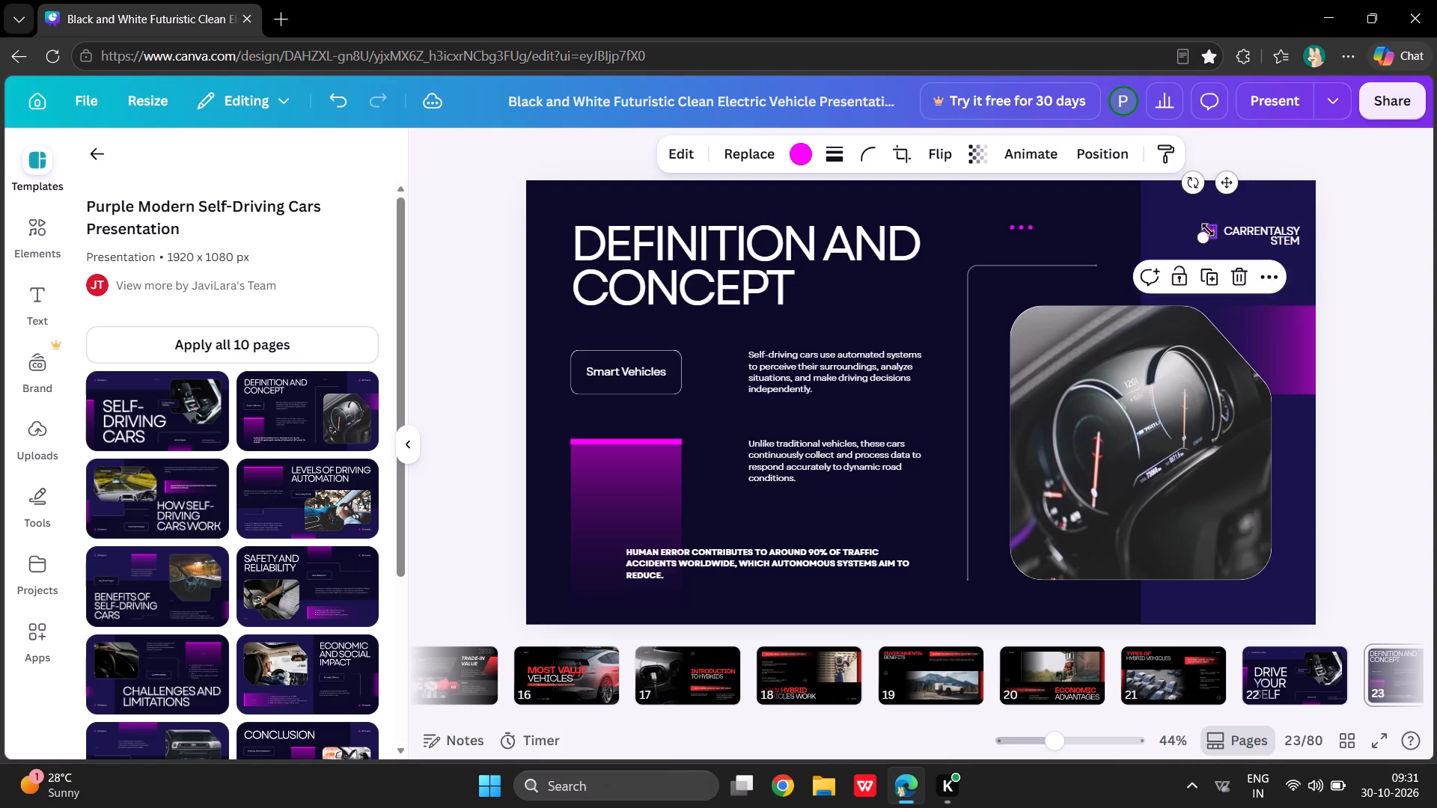
pyautogui.moveTo(1208, 230); pyautogui.dragTo(1195, 233)
# Extend the CARRENTALSYSTEM text box leftward up to the pink asterisk so more of the name fits on one line.
pyautogui.click(1224, 233)
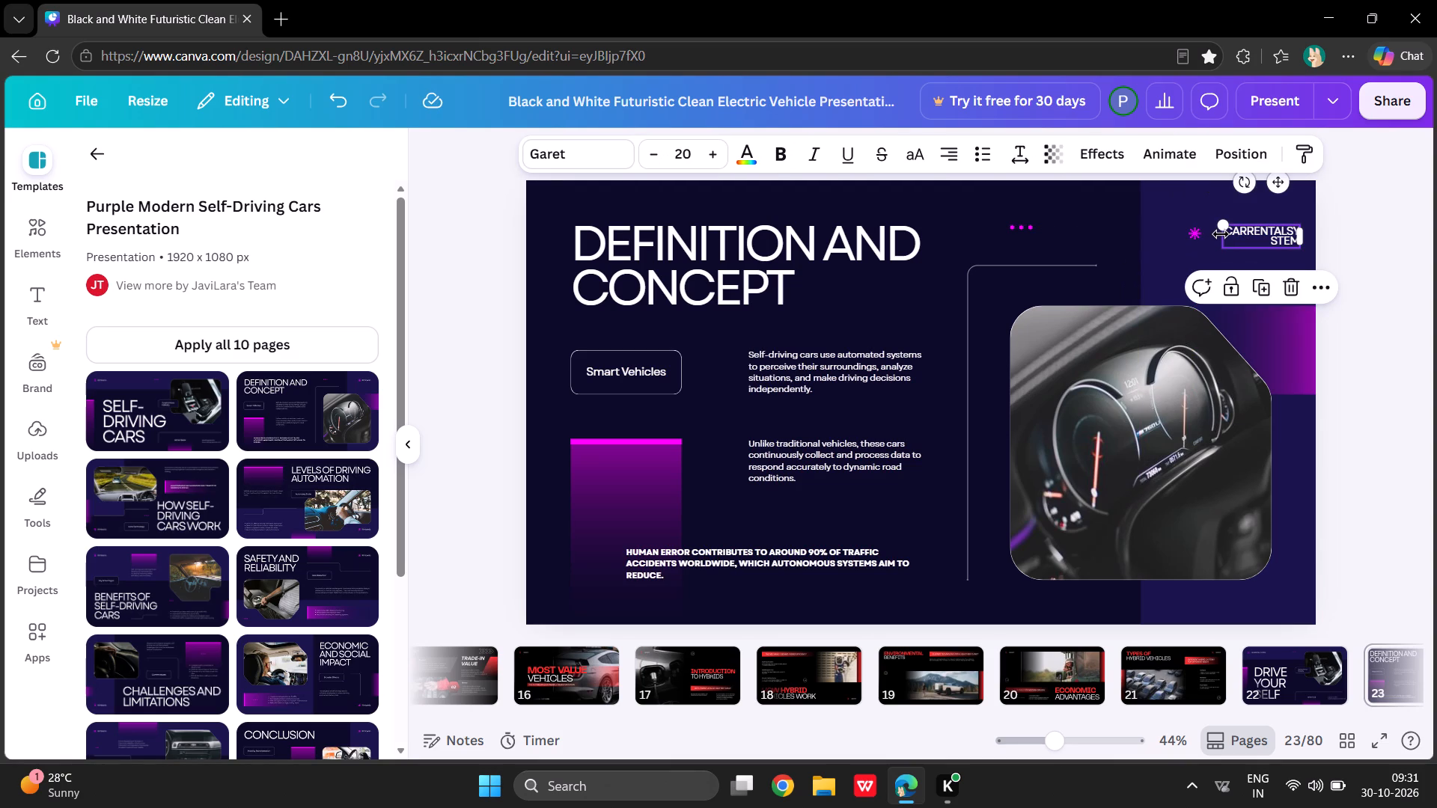
pyautogui.click(1221, 234)
pyautogui.moveTo(1221, 234); pyautogui.dragTo(1202, 234)
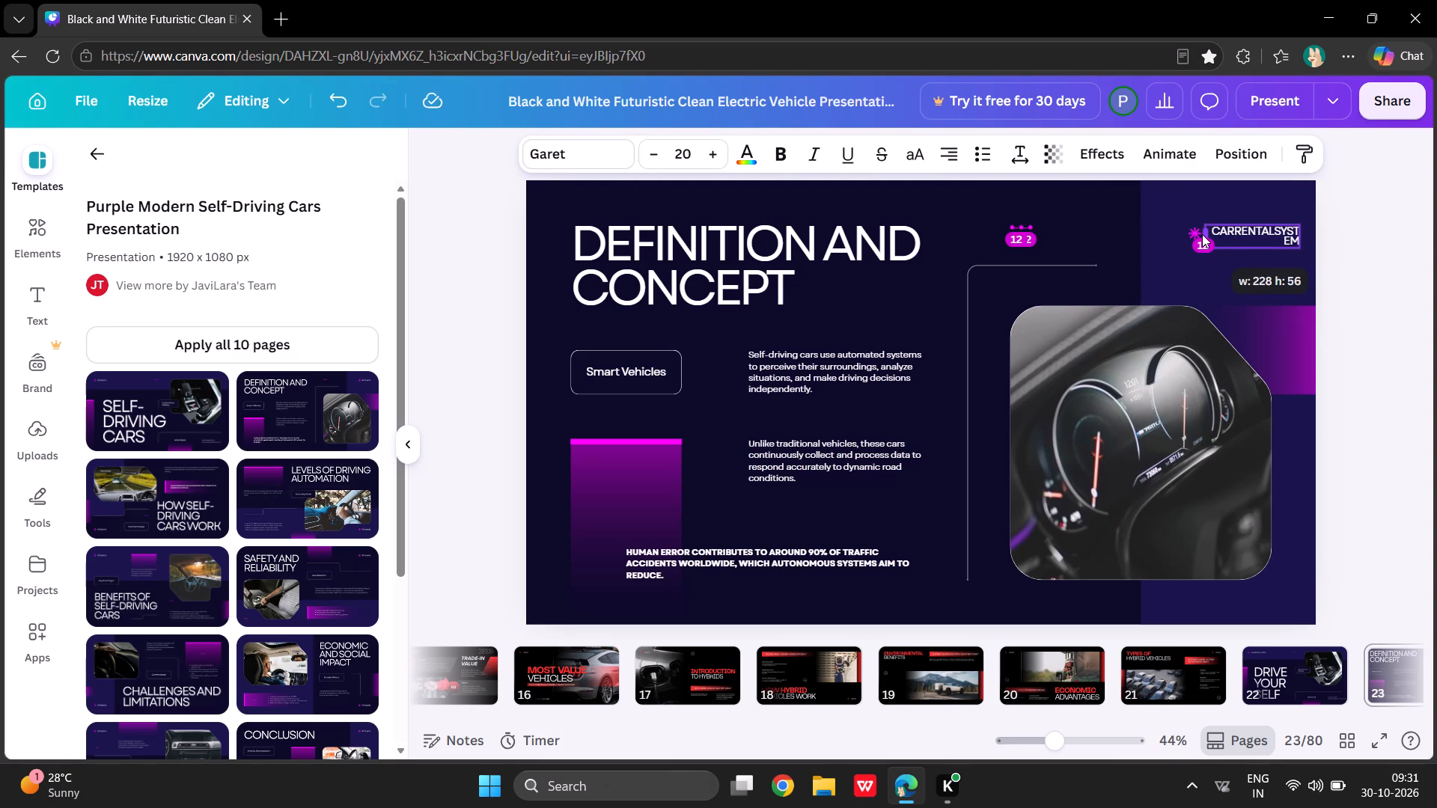
pyautogui.moveTo(1202, 234); pyautogui.dragTo(1197, 234)
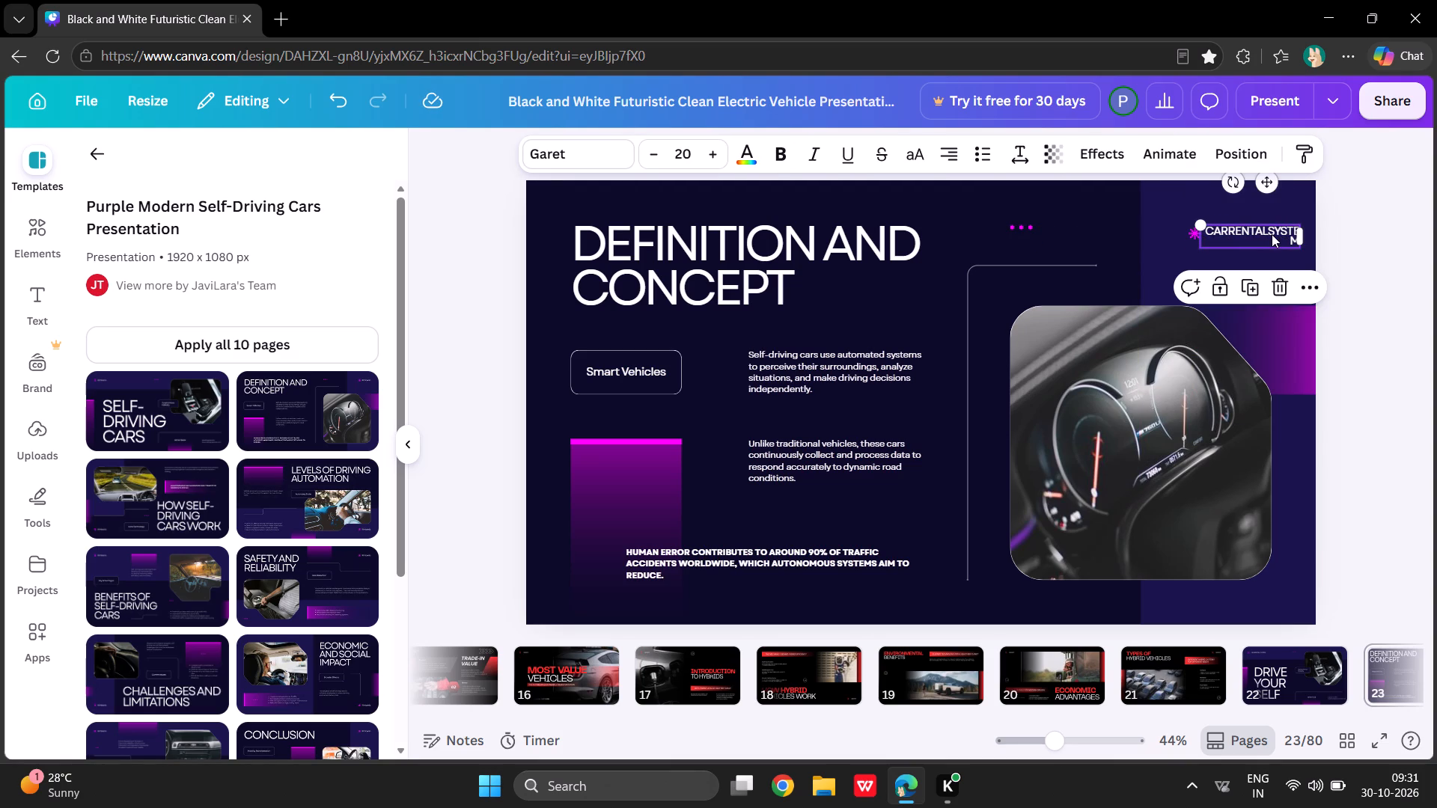
# Shift the pink asterisk slightly further left, clear of the widened CARRENTALSYSTEM text box.
pyautogui.click(1192, 237)
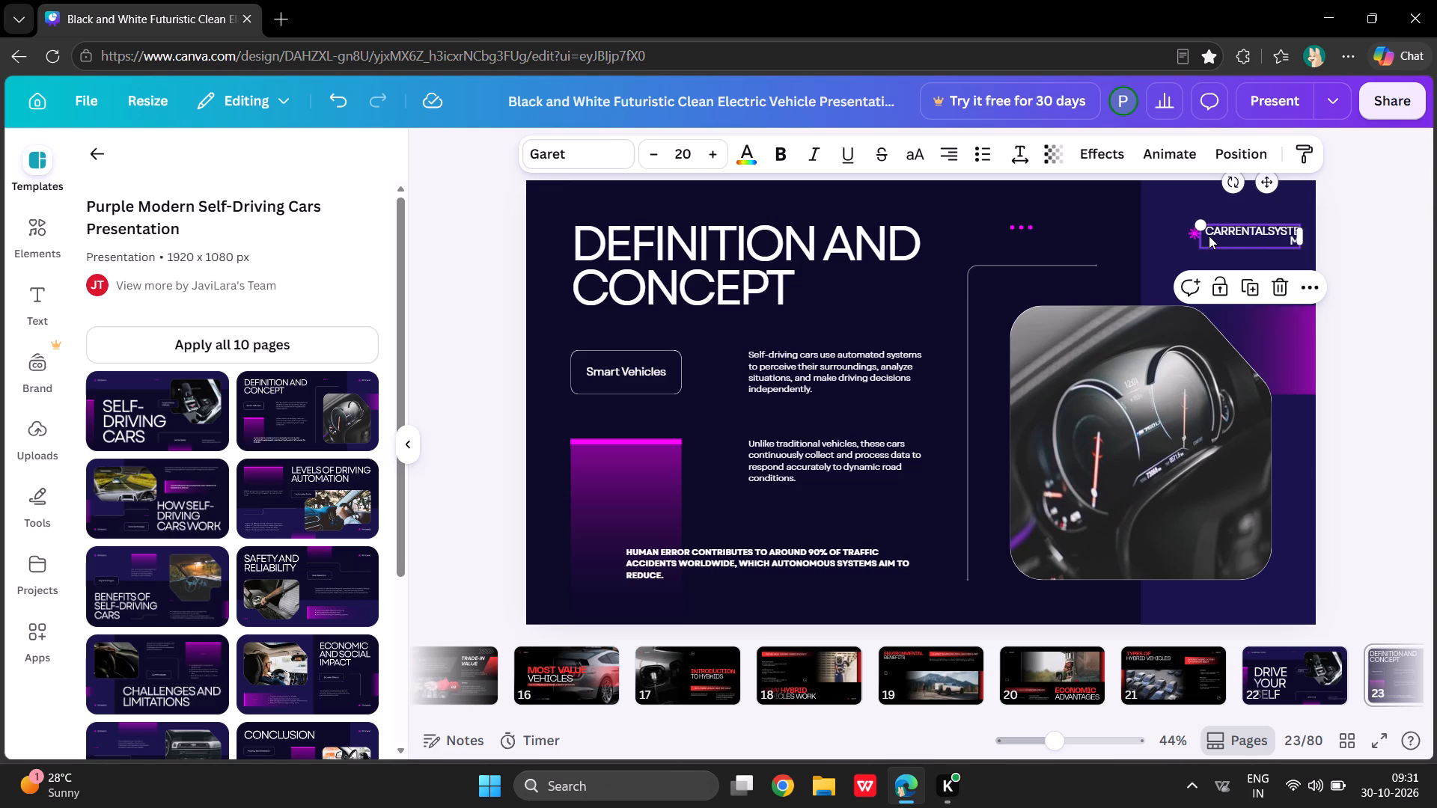
pyautogui.click(1193, 234)
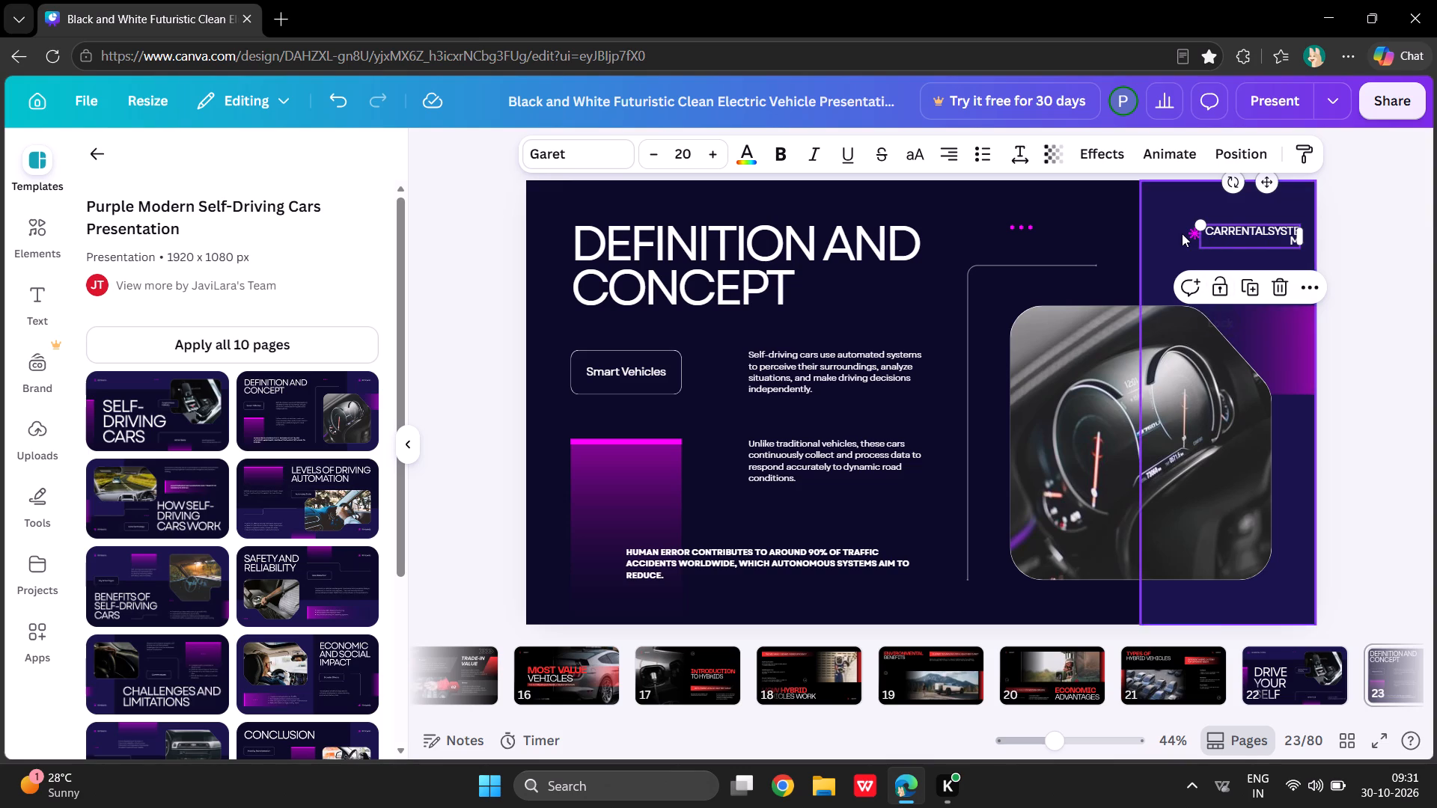
pyautogui.click(1182, 233)
pyautogui.moveTo(1192, 233); pyautogui.dragTo(1183, 233)
pyautogui.click(1218, 232)
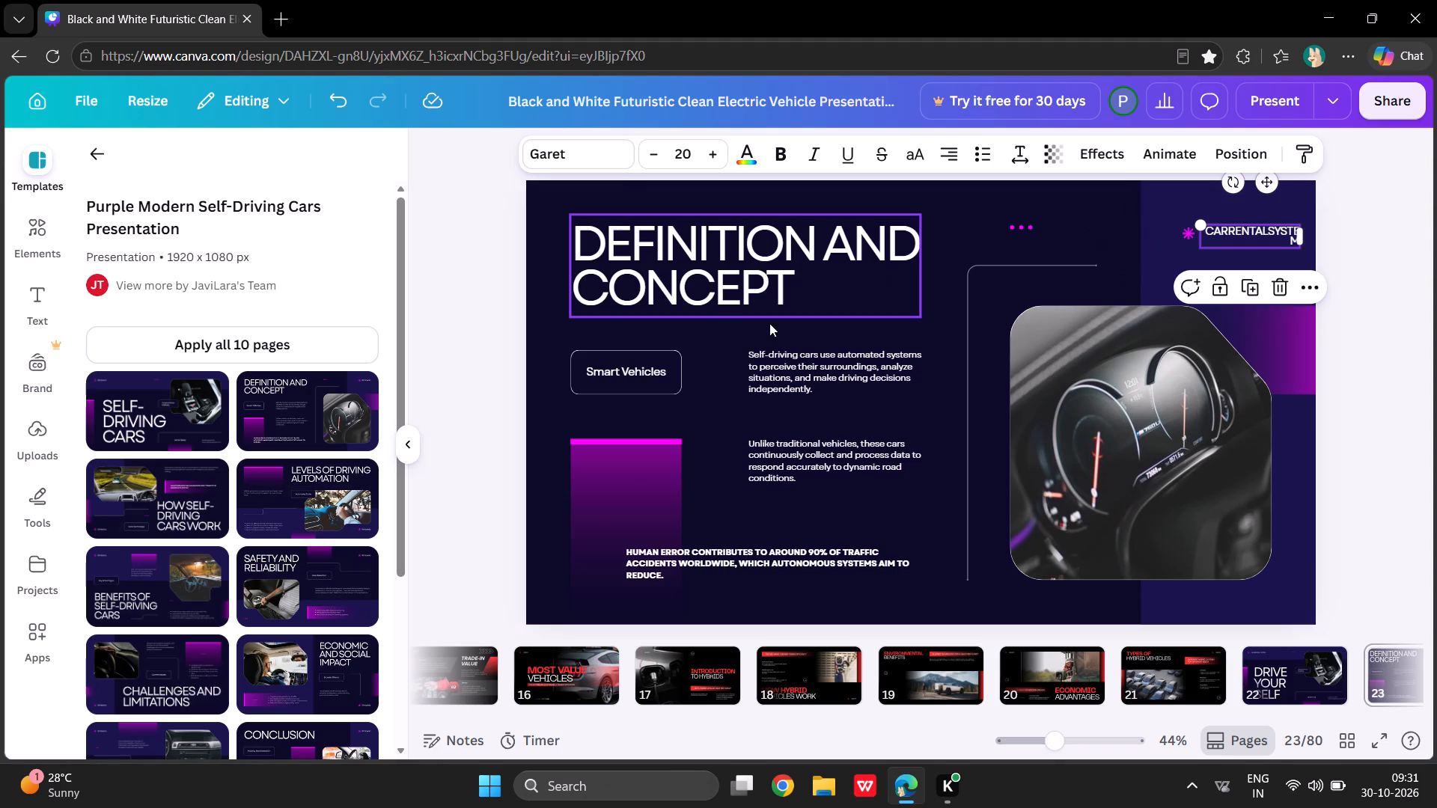
# Replace the body paragraph beside Smart Vehicles with "THIS MODEL OF SELF LEARNING IS INTRODUCED BEACUSE OF THE SEFTY PURPOSE ALSO".
pyautogui.doubleClick(787, 387)
pyautogui.press('BackSpace')
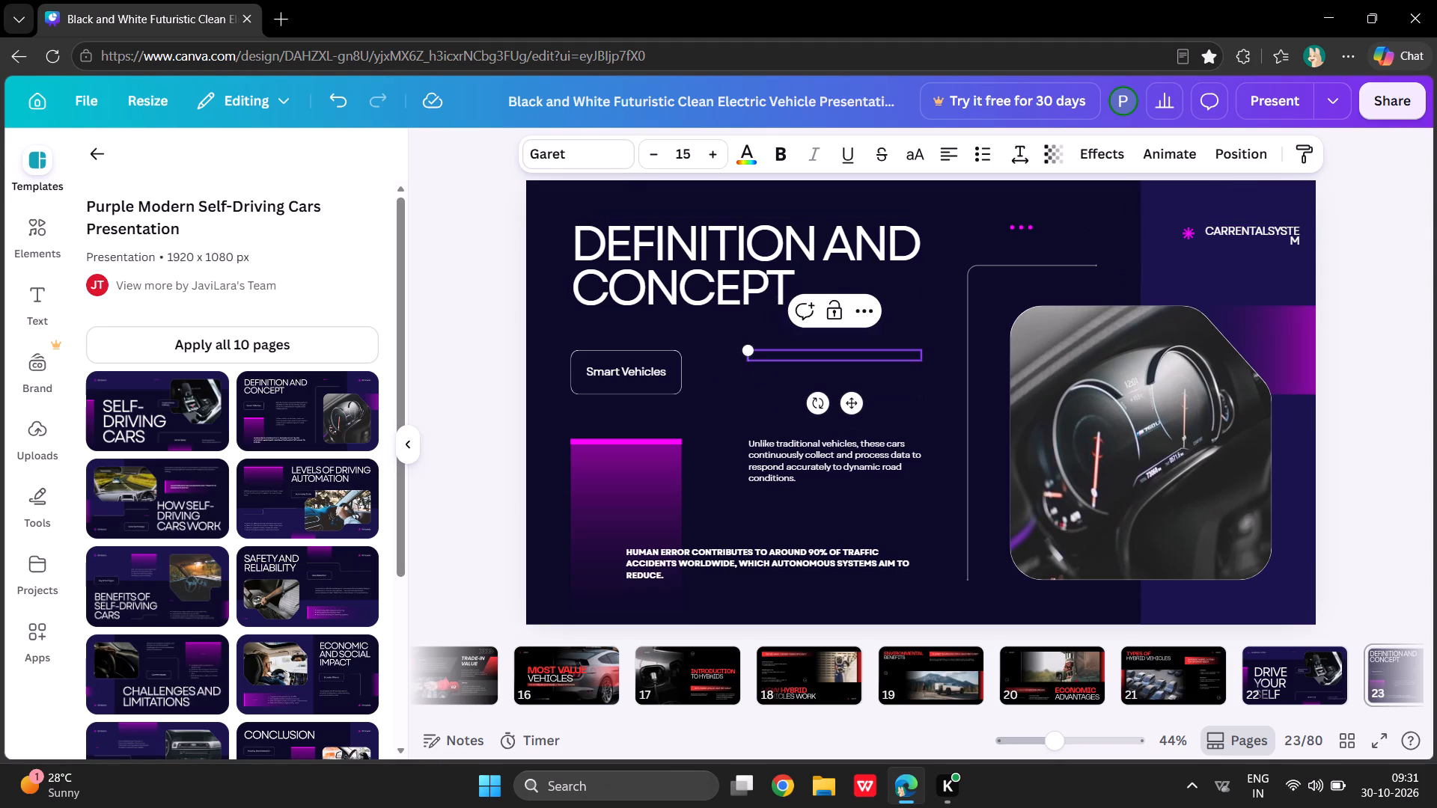
pyautogui.write('THI')
pyautogui.write('S MODEL OF SELF')
pyautogui.press('space')
pyautogui.write('LER')
pyautogui.press('BackSpace')
pyautogui.write('ARNING')
pyautogui.press('space')
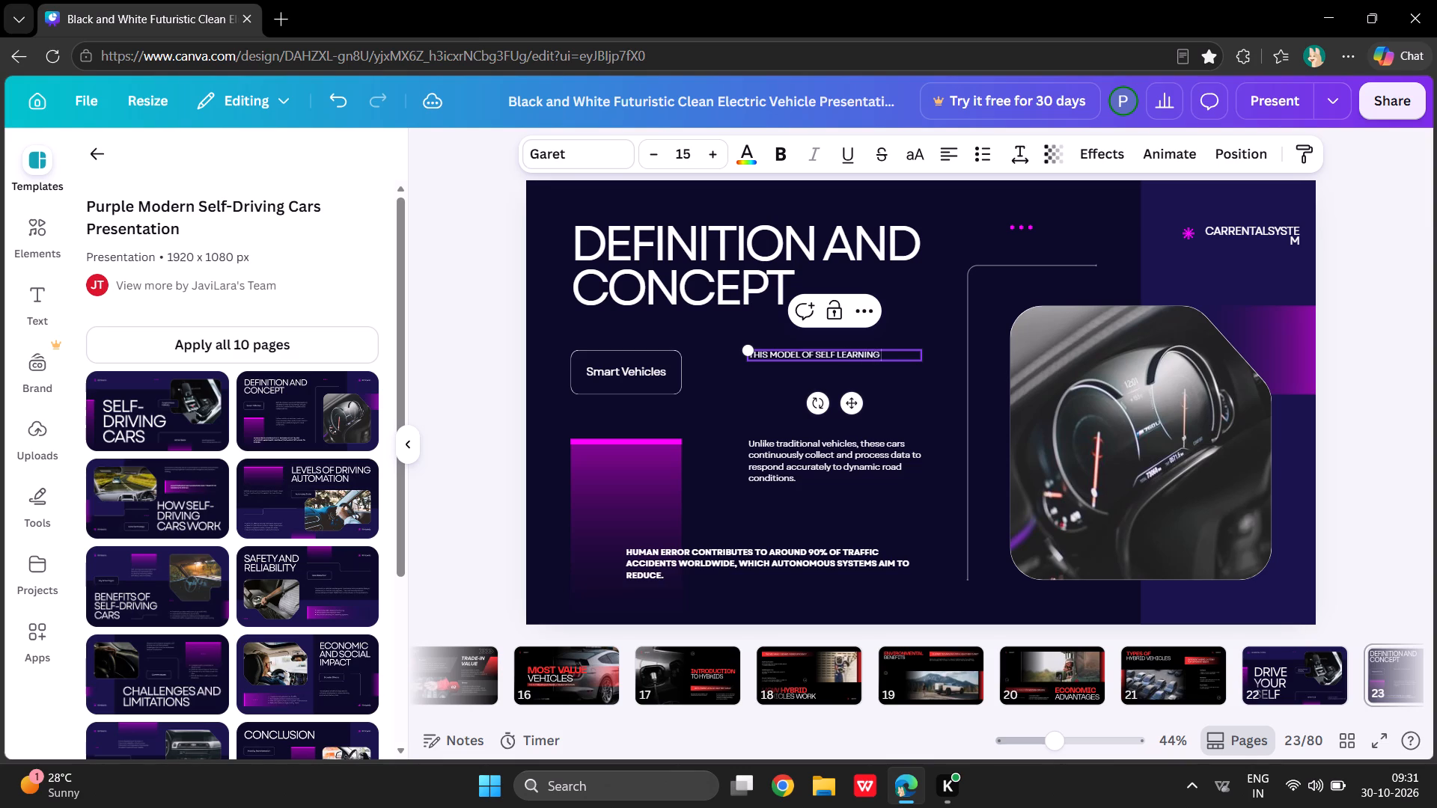
pyautogui.write('IS INTRODUCED BEACUSE OF THE')
pyautogui.press('space')
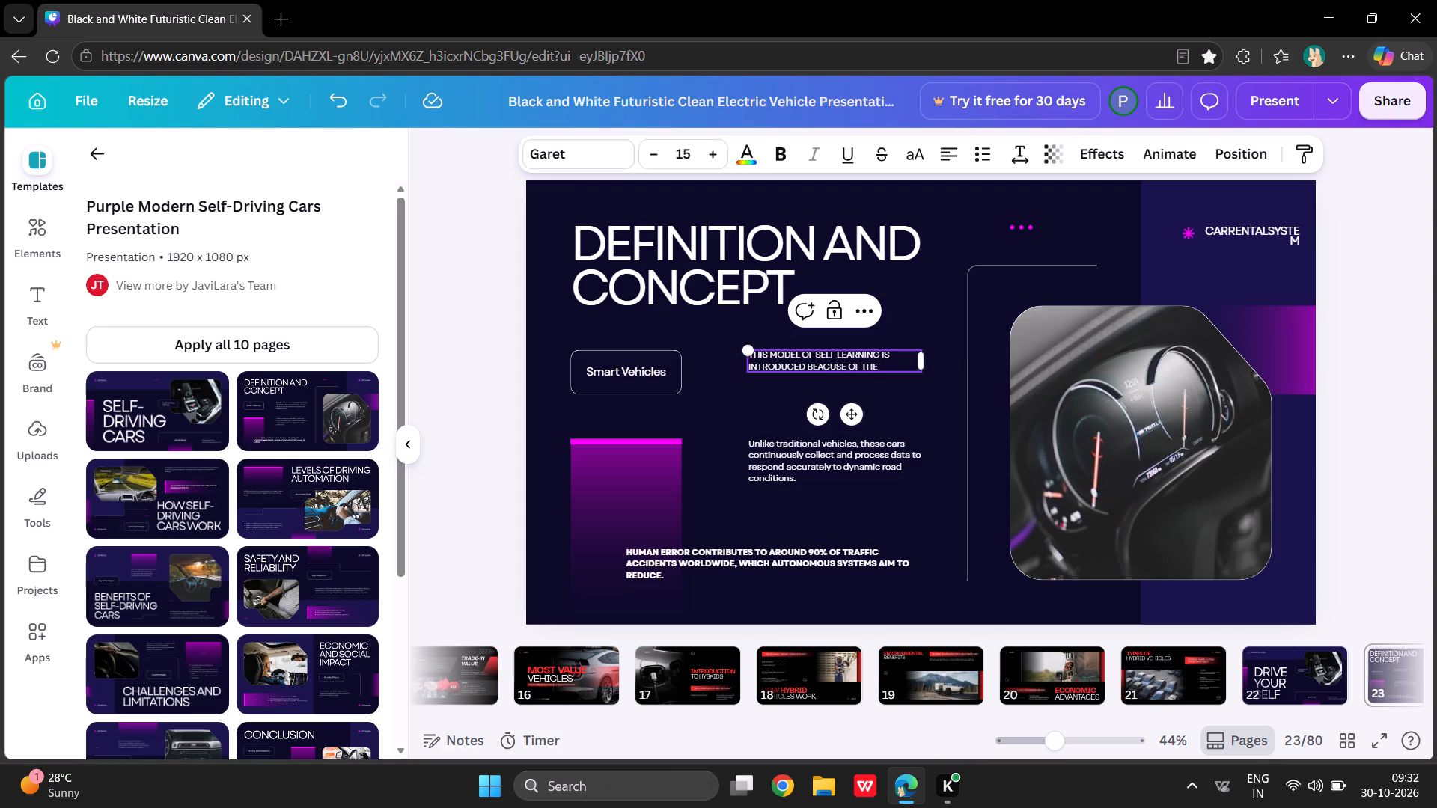
pyautogui.write('SEFTY PURPOSE')
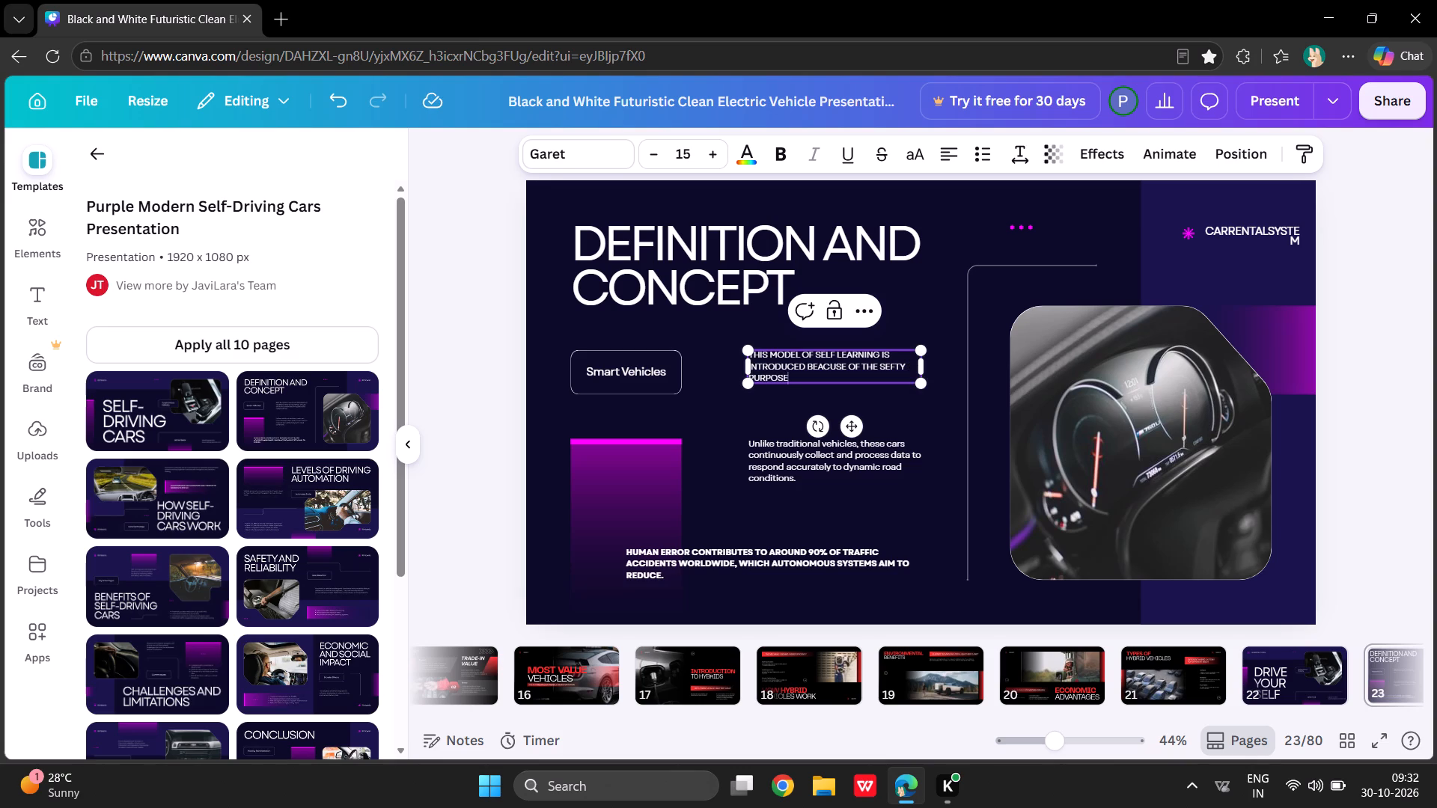
pyautogui.press('space')
pyautogui.write('ALSO')
# Move the pink asterisk across the page to just above the start of the DEFINITION AND CONCEPT heading.
pyautogui.click(1185, 230)
pyautogui.moveTo(1186, 231); pyautogui.dragTo(1181, 235)
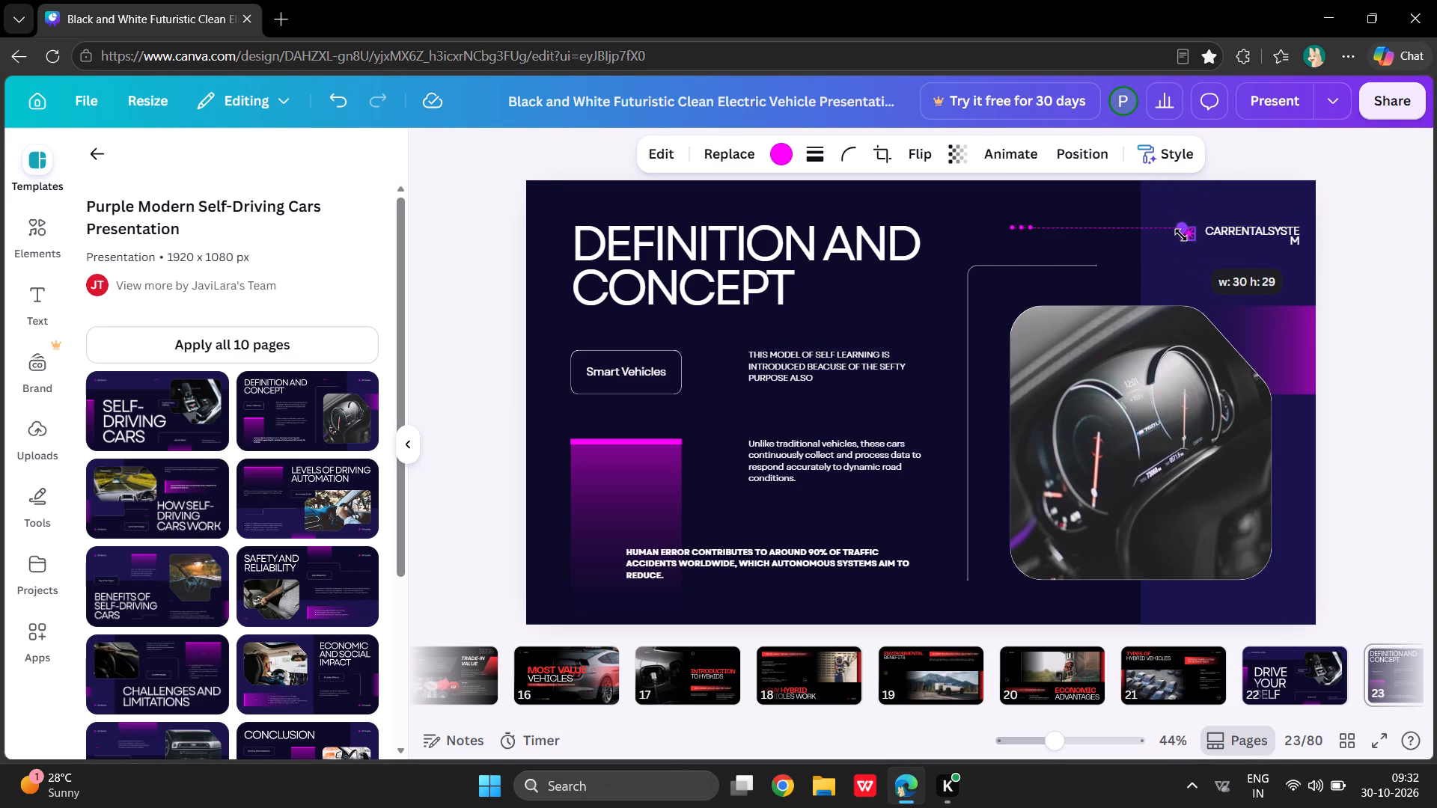
pyautogui.moveTo(1181, 235); pyautogui.dragTo(1177, 232)
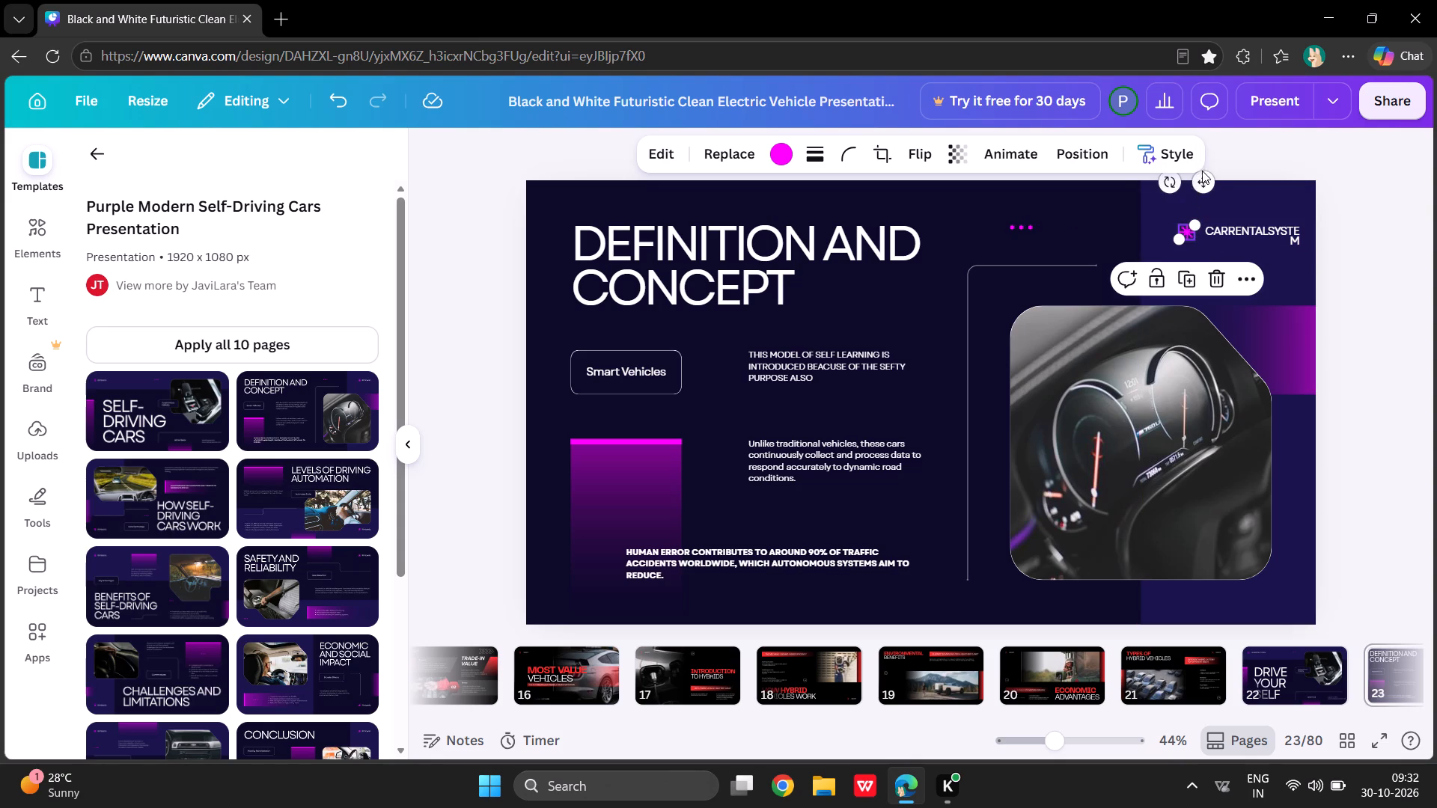
pyautogui.moveTo(1207, 177); pyautogui.dragTo(609, 136)
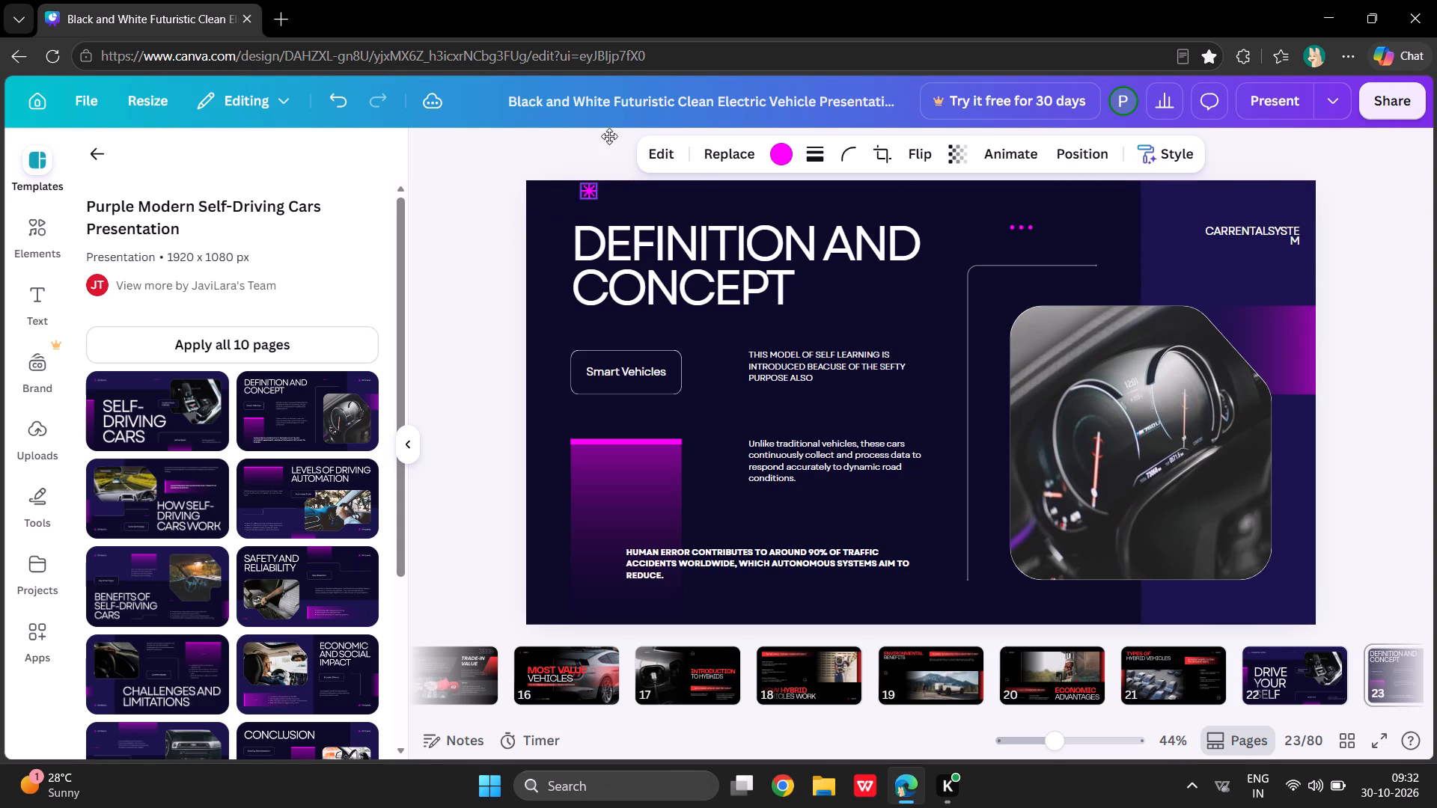
pyautogui.moveTo(609, 136); pyautogui.dragTo(606, 144)
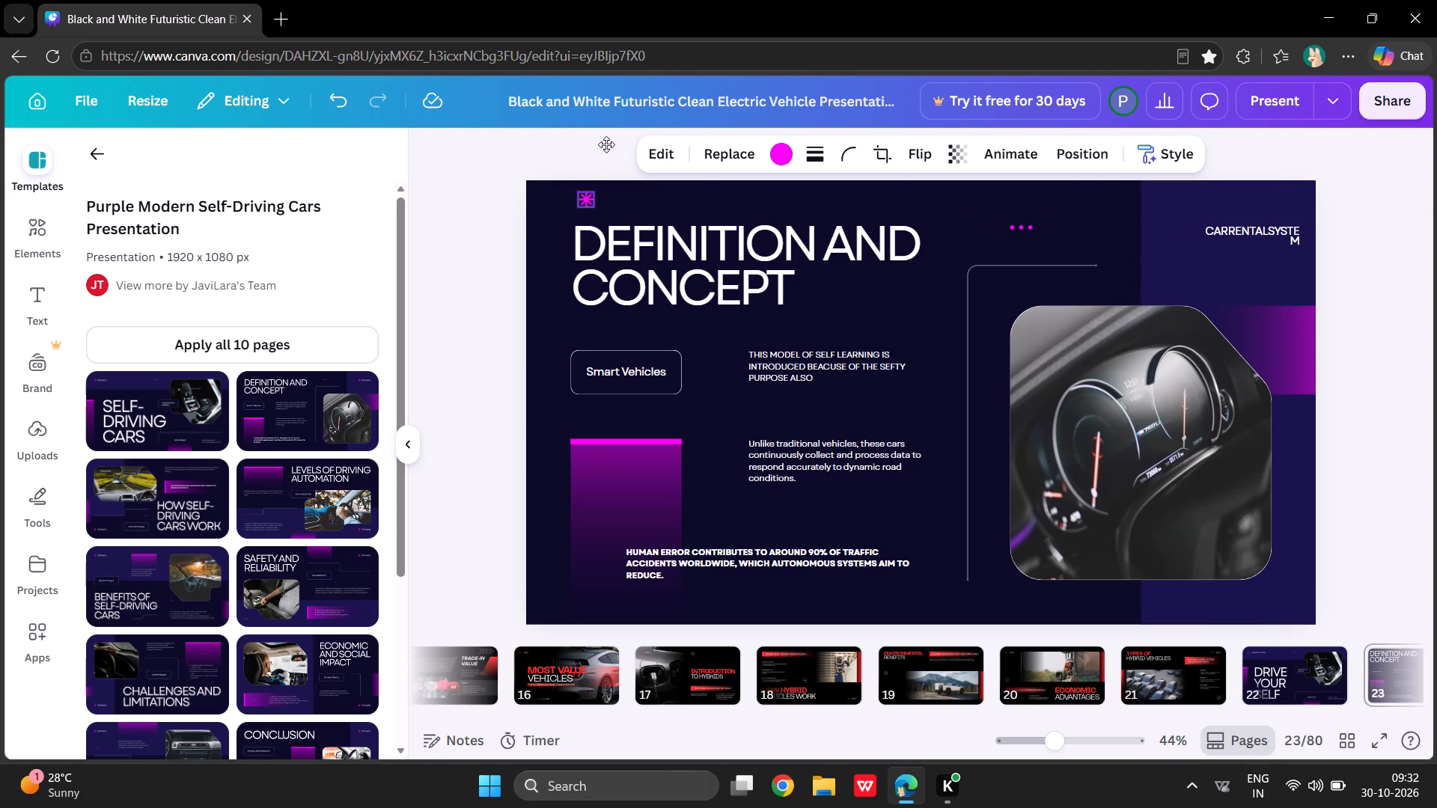
pyautogui.moveTo(606, 144); pyautogui.dragTo(605, 146)
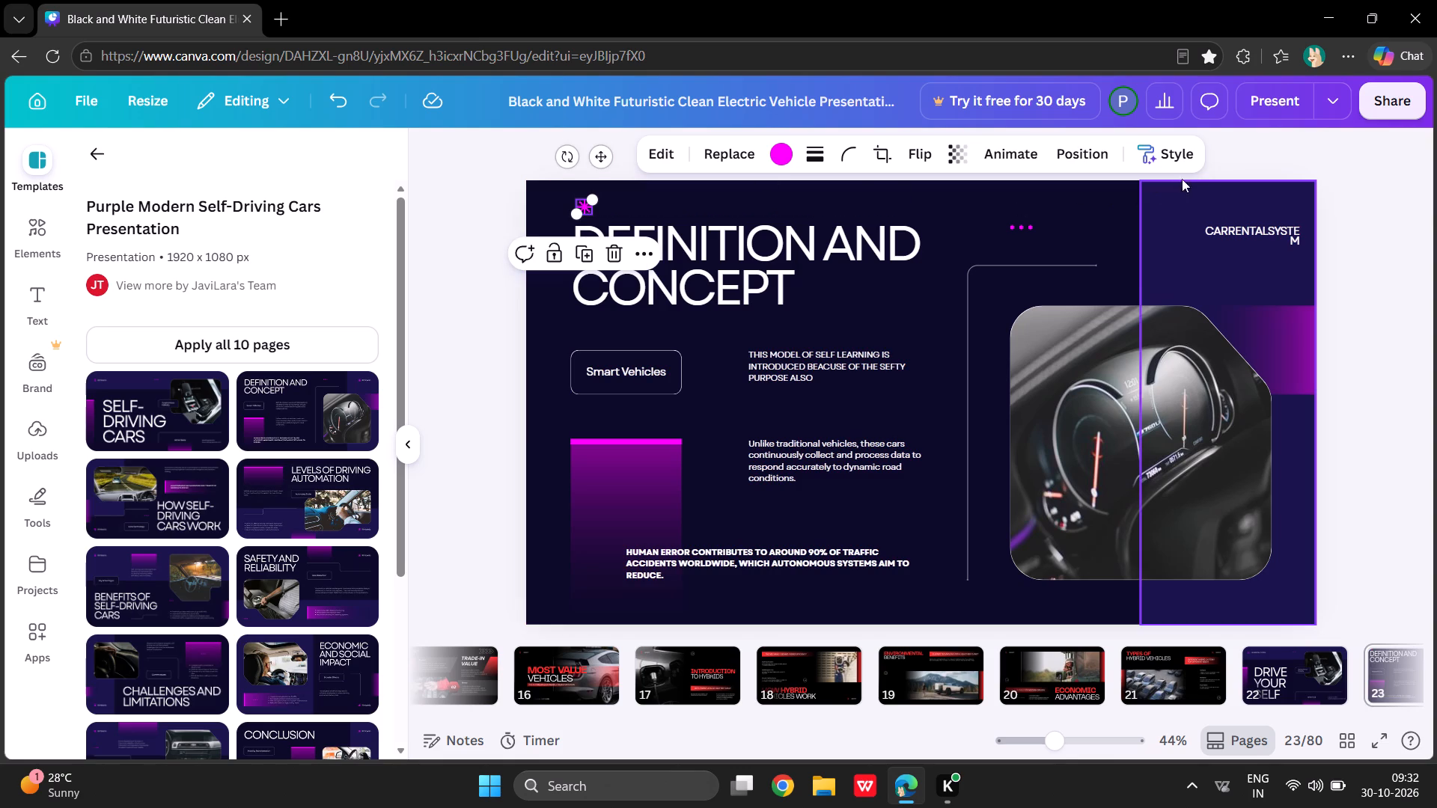
# Place the CARRENTALSYSTEM text beside the pink asterisk above the heading and widen its box to fit the name on one line.
pyautogui.moveTo(1227, 227); pyautogui.dragTo(633, 201)
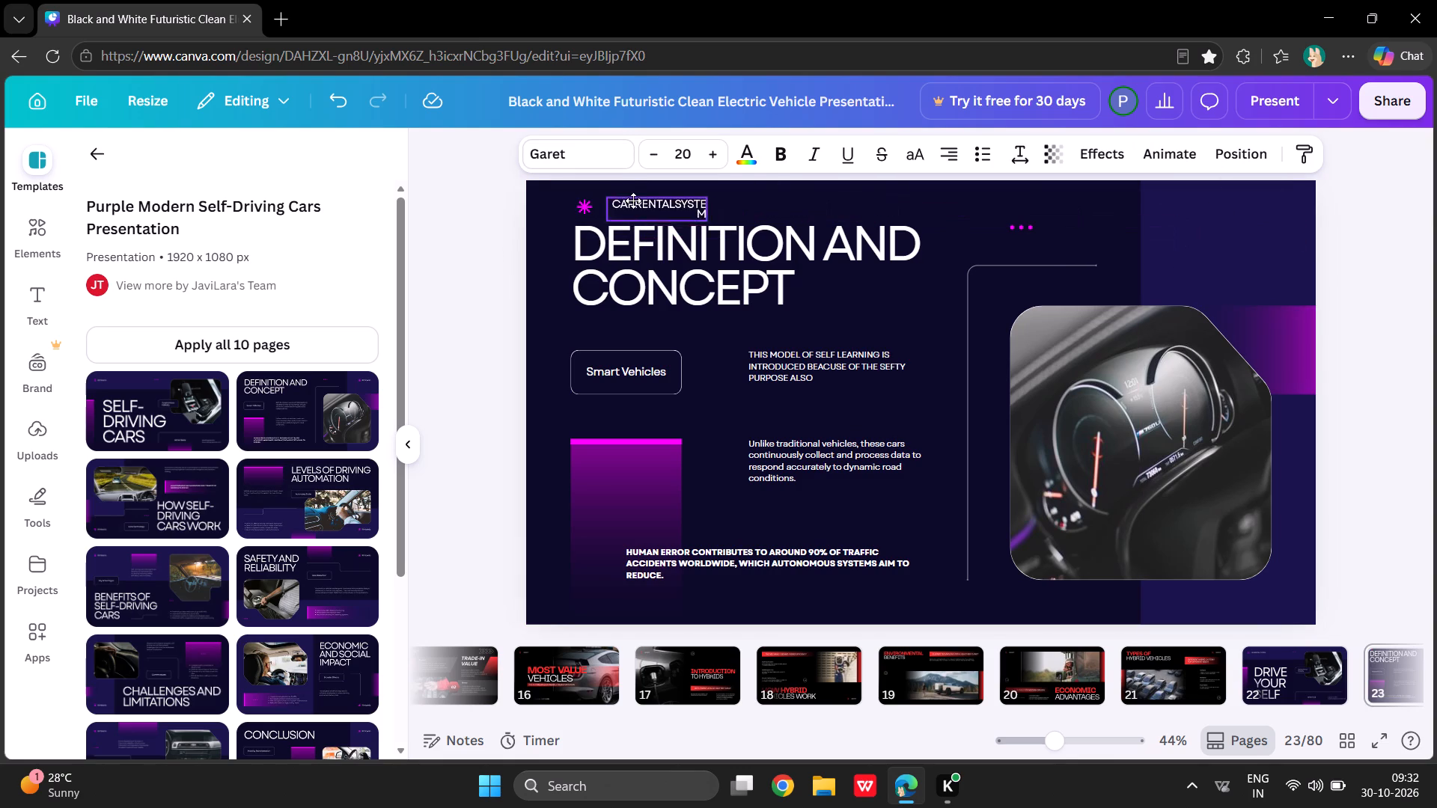
pyautogui.moveTo(633, 201); pyautogui.dragTo(624, 205)
pyautogui.moveTo(699, 212); pyautogui.dragTo(713, 212)
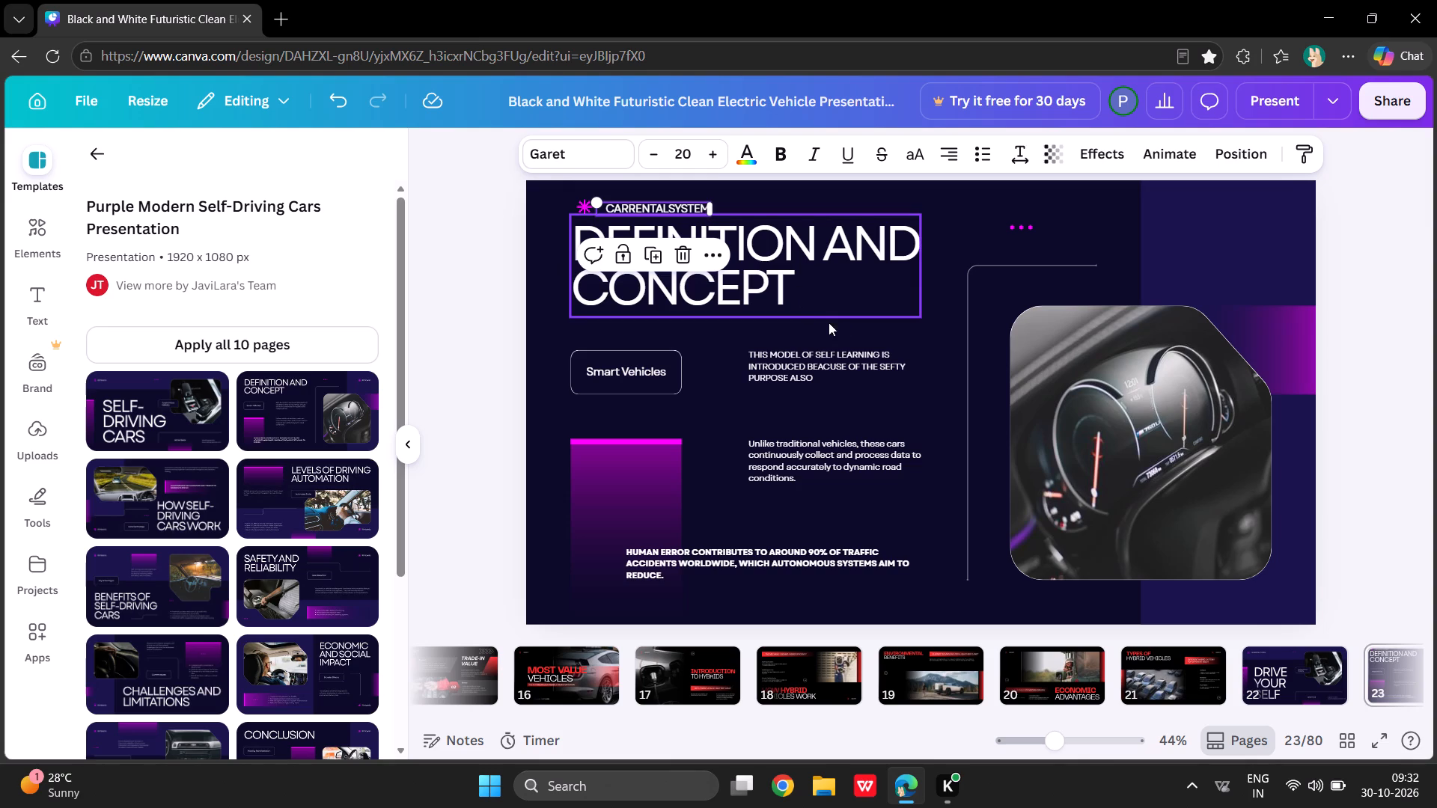
# Replace the paragraph beginning "Unlike traditional vehicles" with "YOU HAVE TO TAKE CARS FROM THE CUSTOMER TO CUSTOMER".
pyautogui.doubleClick(821, 449)
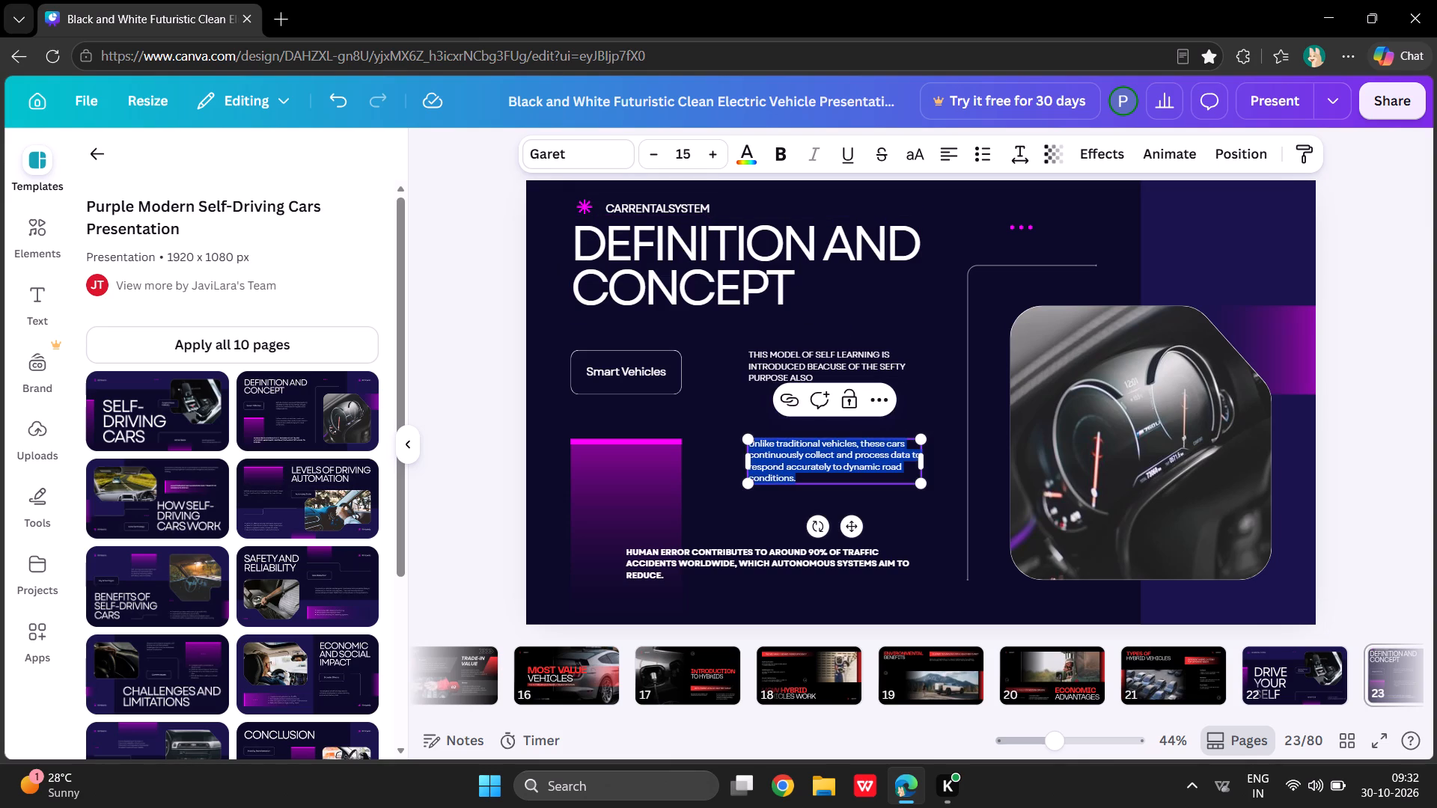
pyautogui.press('BackSpace')
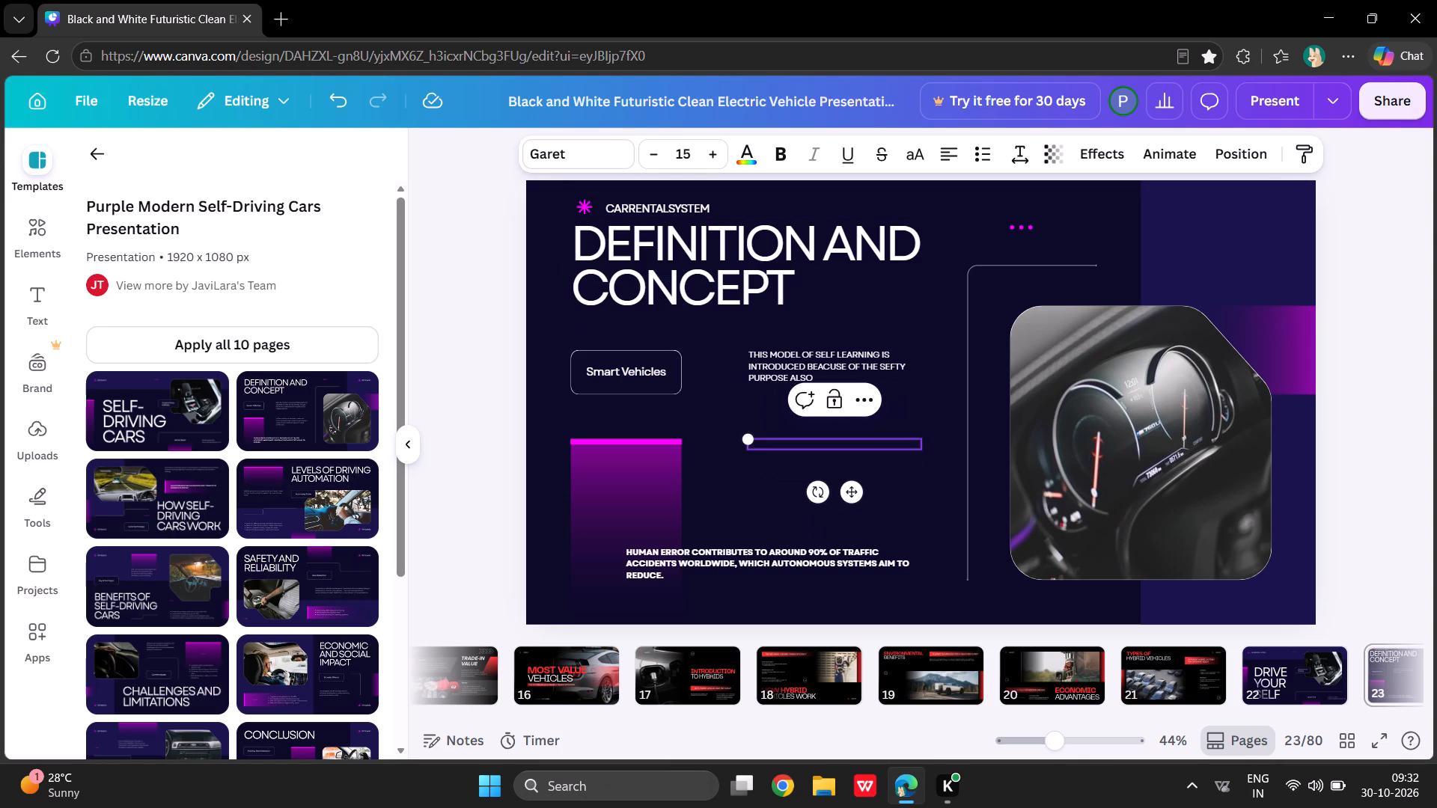
pyautogui.press('t')
pyautogui.press('BackSpace')
pyautogui.write('YOU HAVE TO TAKE CARS FROM THE')
pyautogui.press('space')
pyautogui.write('CUSTOME')
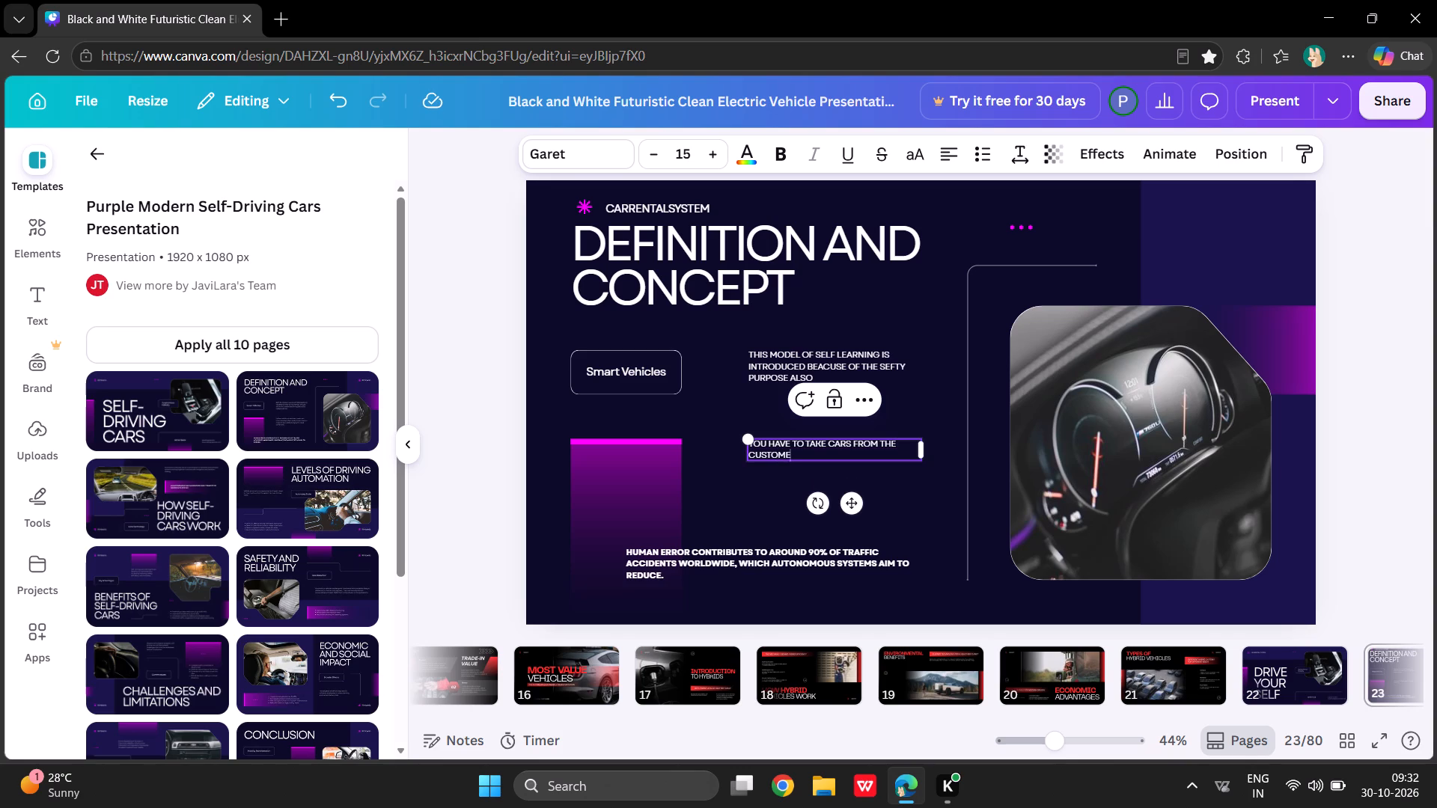
pyautogui.write('R')
pyautogui.press('space')
pyautogui.press('t')
pyautogui.press('p')
pyautogui.press('BackSpace')
pyautogui.write('O CUSTOMER')
pyautogui.press('space')
# Add "(C2C)" in capitals at the end of the CUSTOMER TO CUSTOMER paragraph.
pyautogui.write('(c')
pyautogui.write('2c')
pyautogui.hotkey('shift', ')')
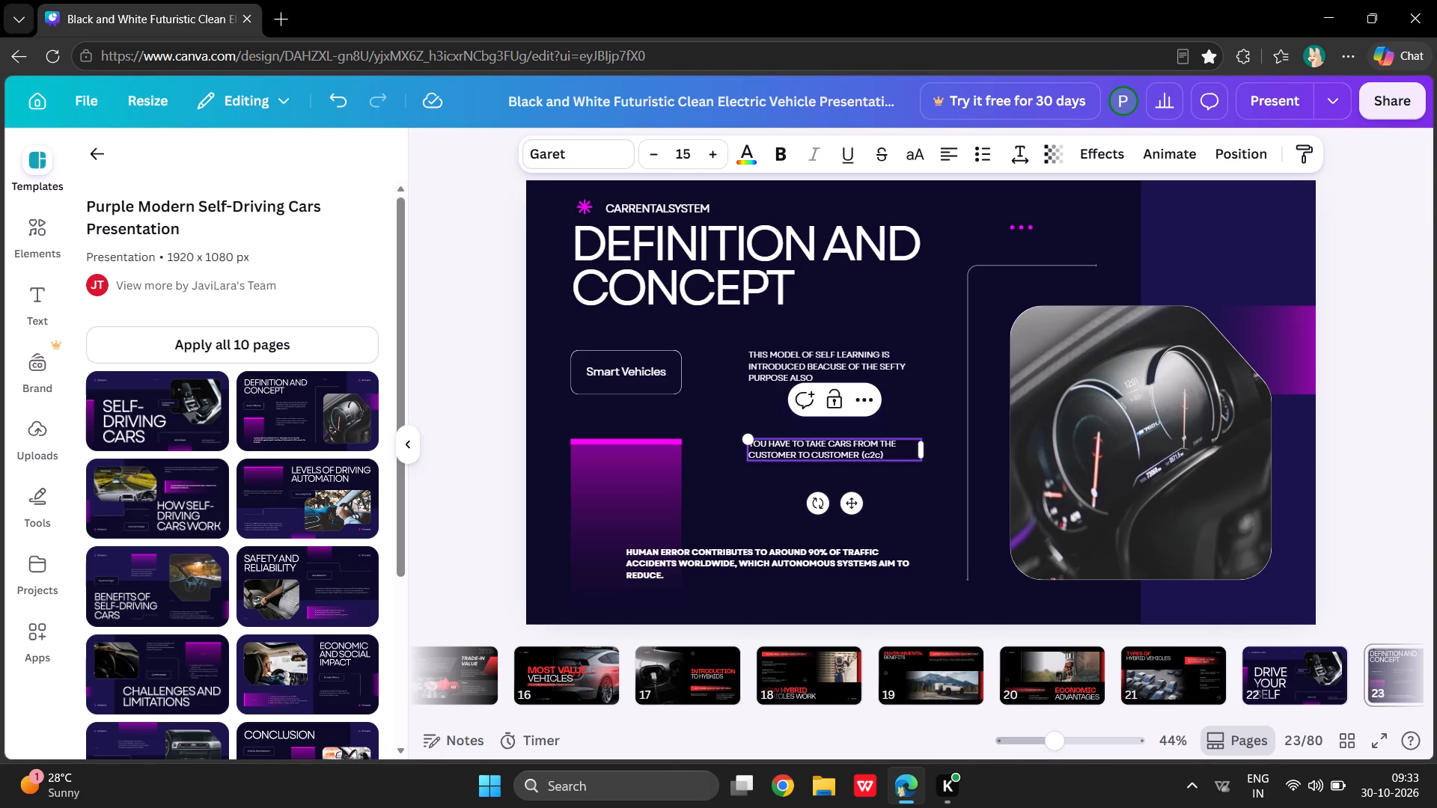
pyautogui.press('BackSpace')
pyautogui.press('BackSpace')
pyautogui.press('BackSpace')
pyautogui.press('BackSpace')
pyautogui.press('c')
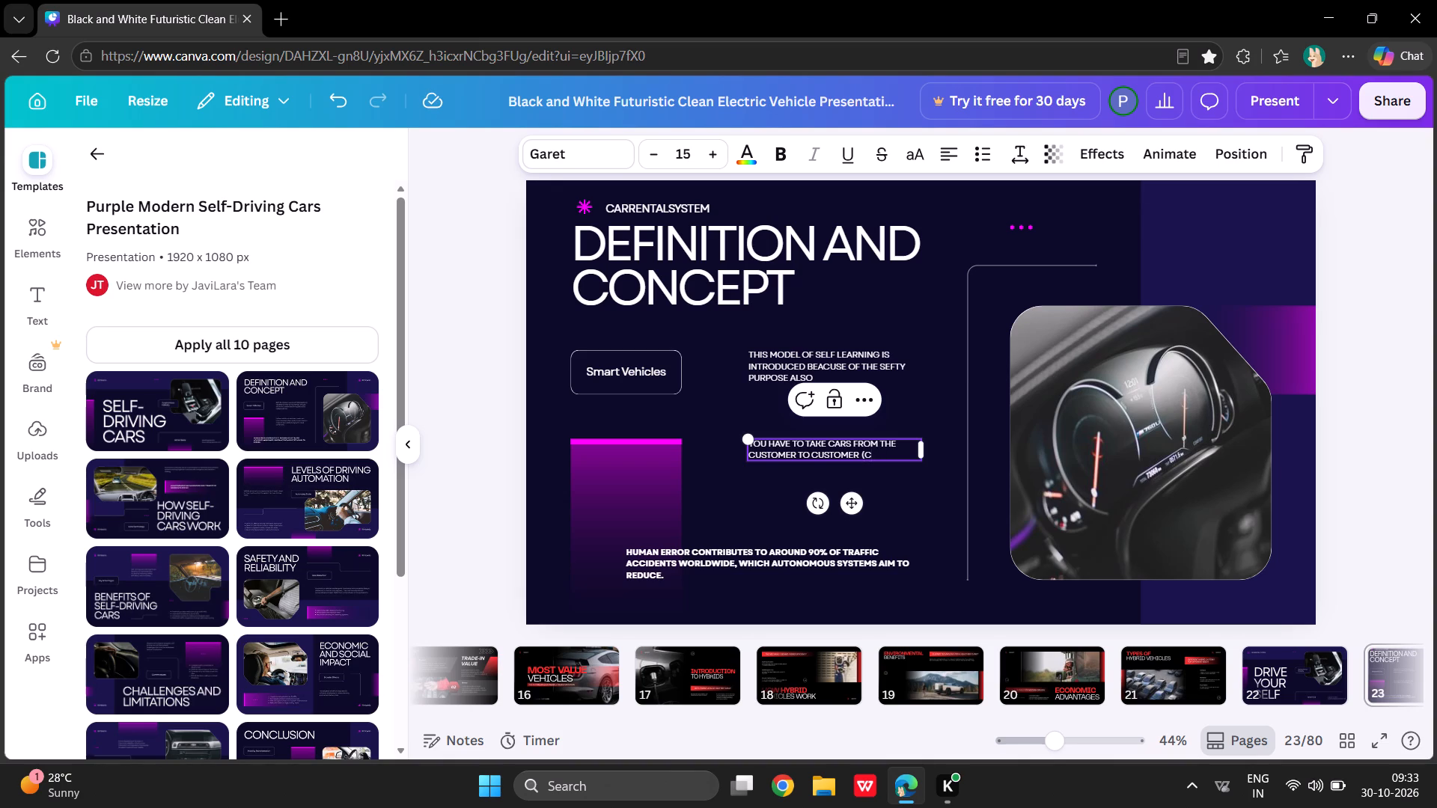
pyautogui.write('2C')
pyautogui.hotkey('shift', ')')
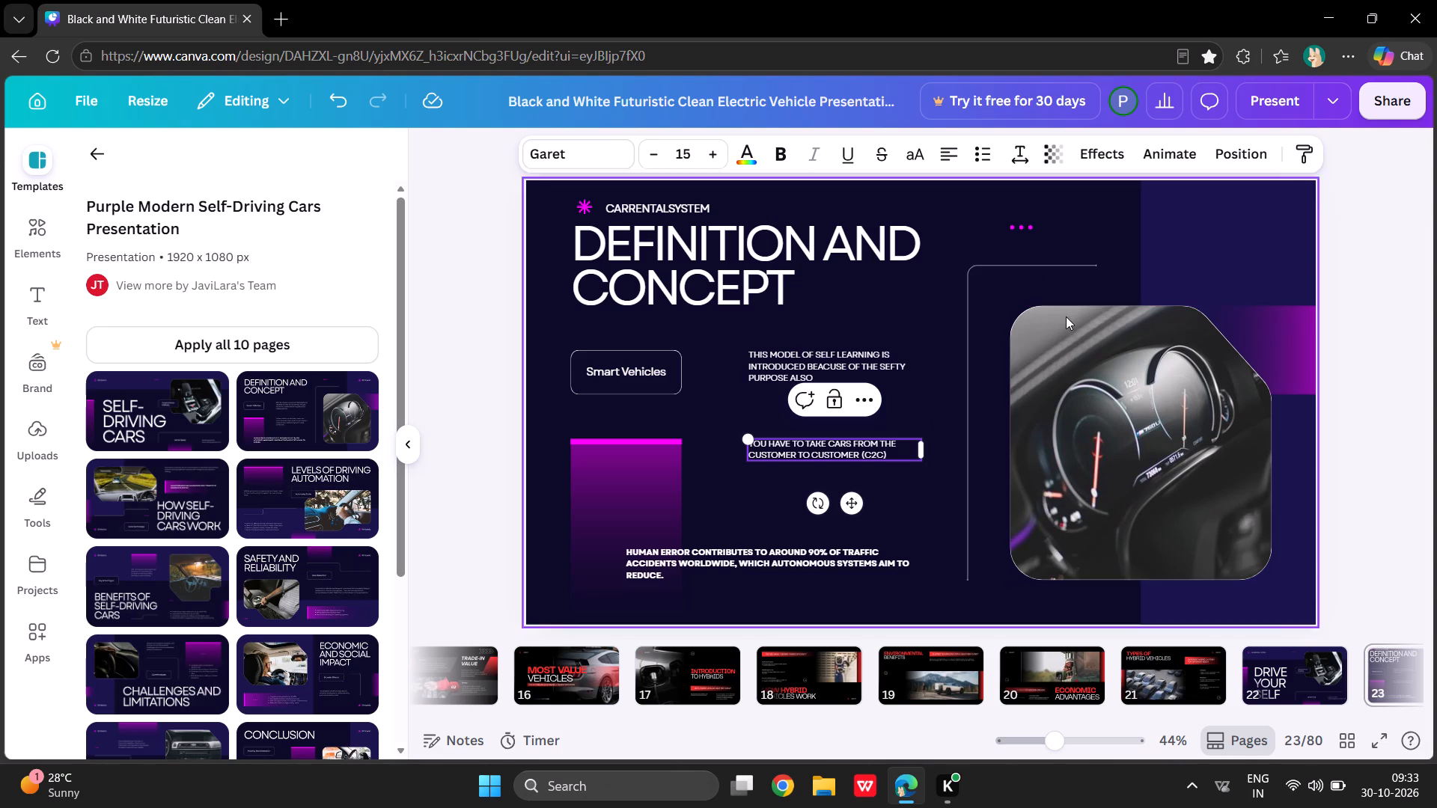
# Shift the dashboard photo slightly up and left, closer to the thin outline beside it.
pyautogui.moveTo(1110, 362); pyautogui.dragTo(1090, 345)
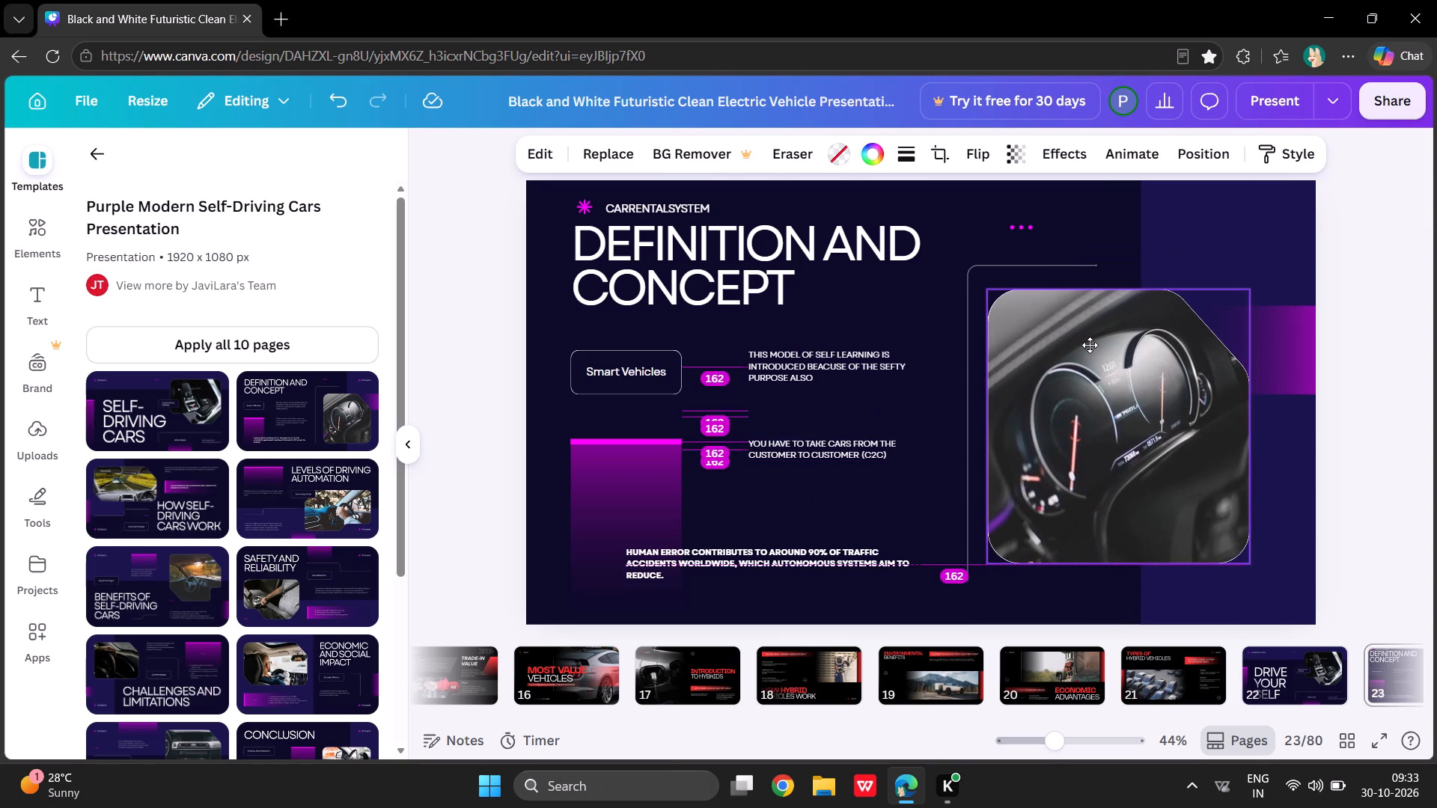
pyautogui.moveTo(1090, 345); pyautogui.dragTo(1098, 341)
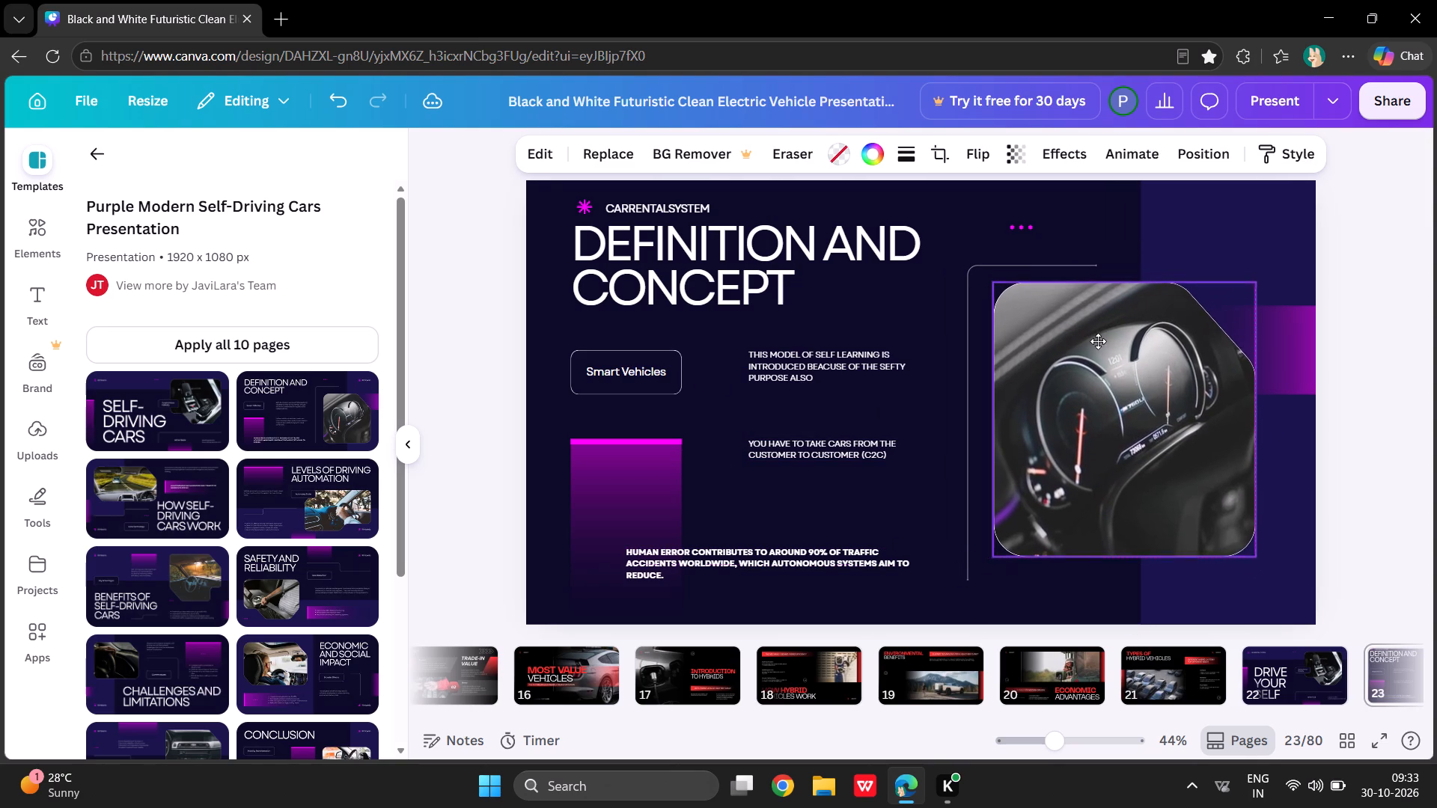
pyautogui.moveTo(1098, 341); pyautogui.dragTo(1096, 342)
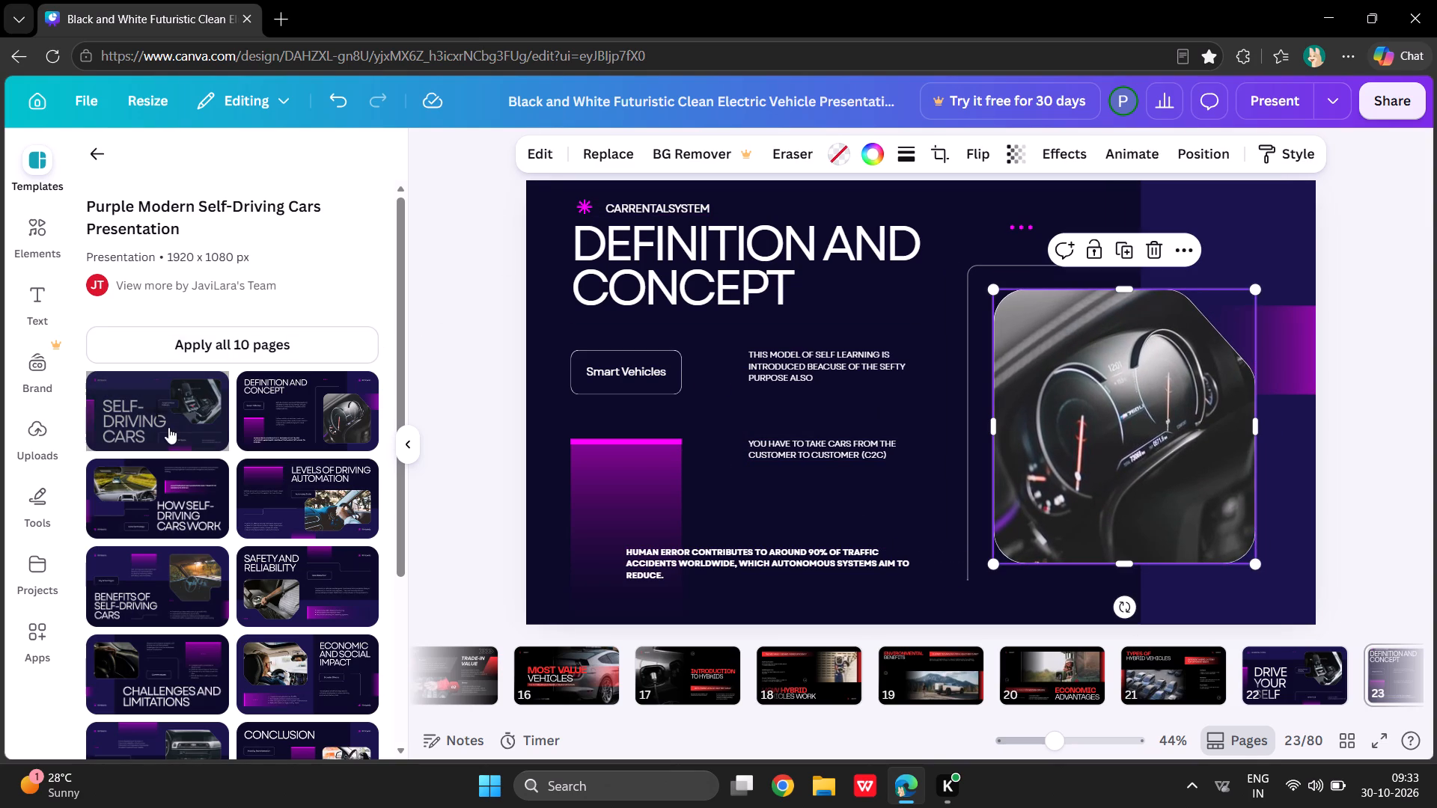
# Add the "Benefits of Self-Driving Cars" template page as a new page after the Definition and Concept page.
pyautogui.click(153, 587)
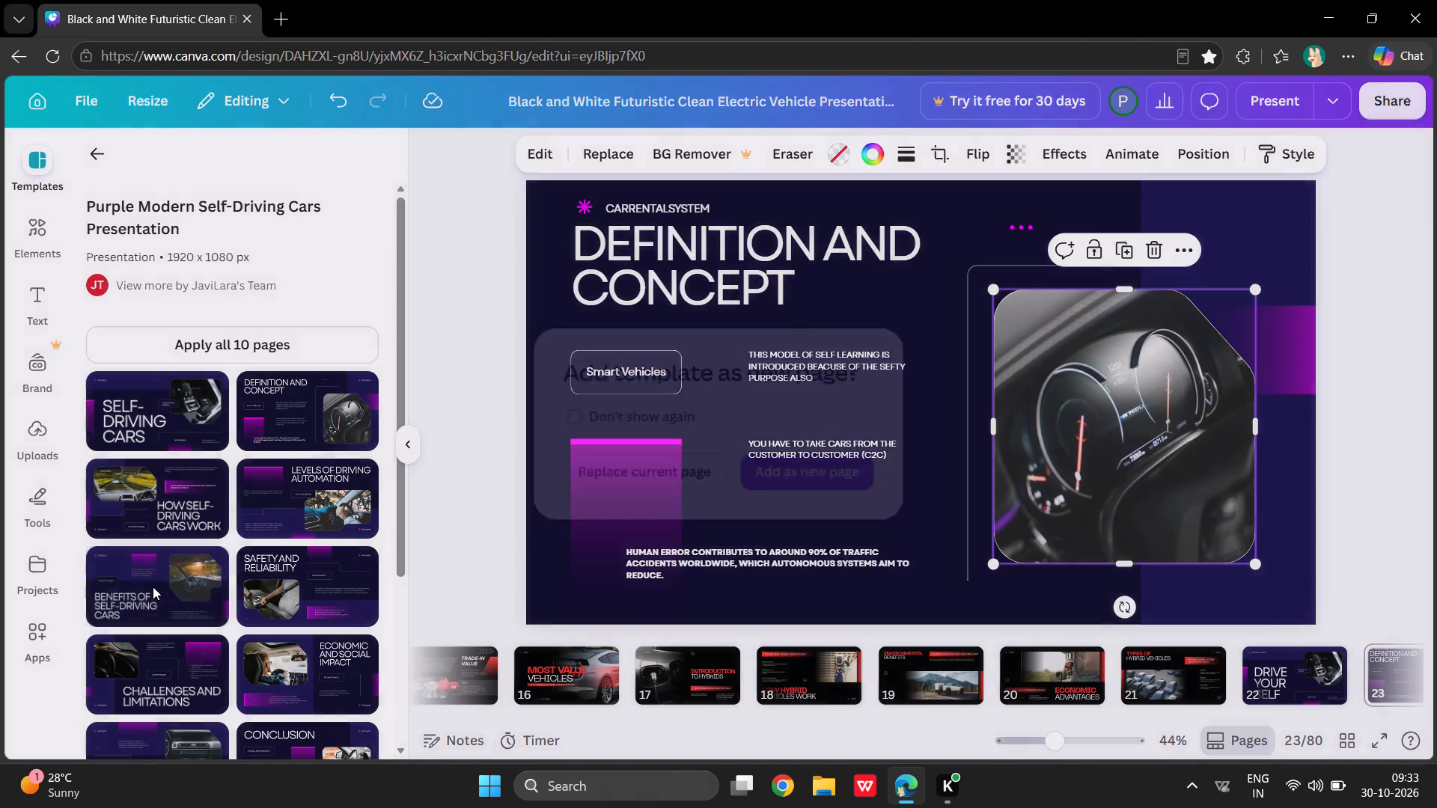
pyautogui.click(842, 475)
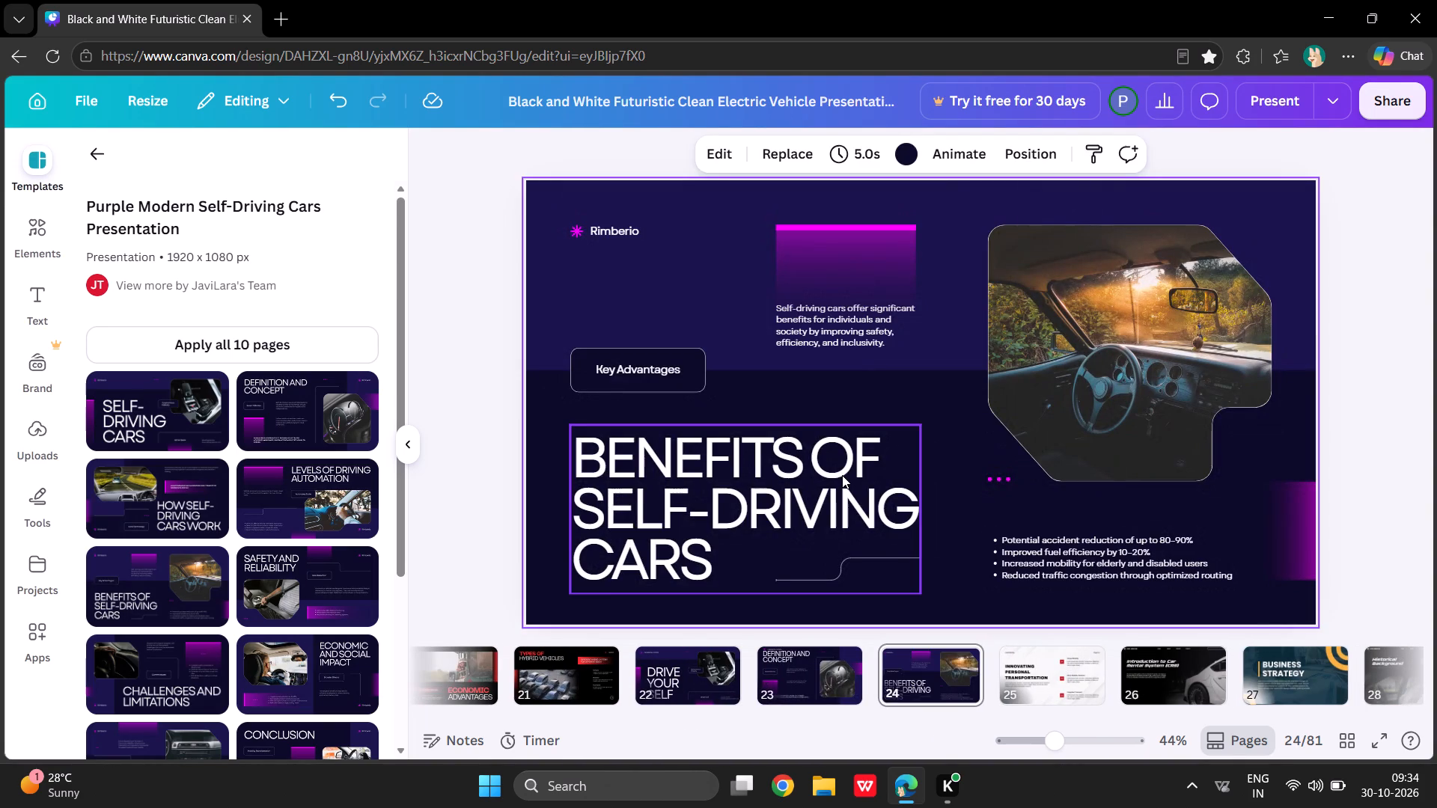
# Replace the Rimberio text beside the pink asterisk with "CAR RENTAL SYSTEM" and widen its box to fit on one line.
pyautogui.doubleClick(620, 229)
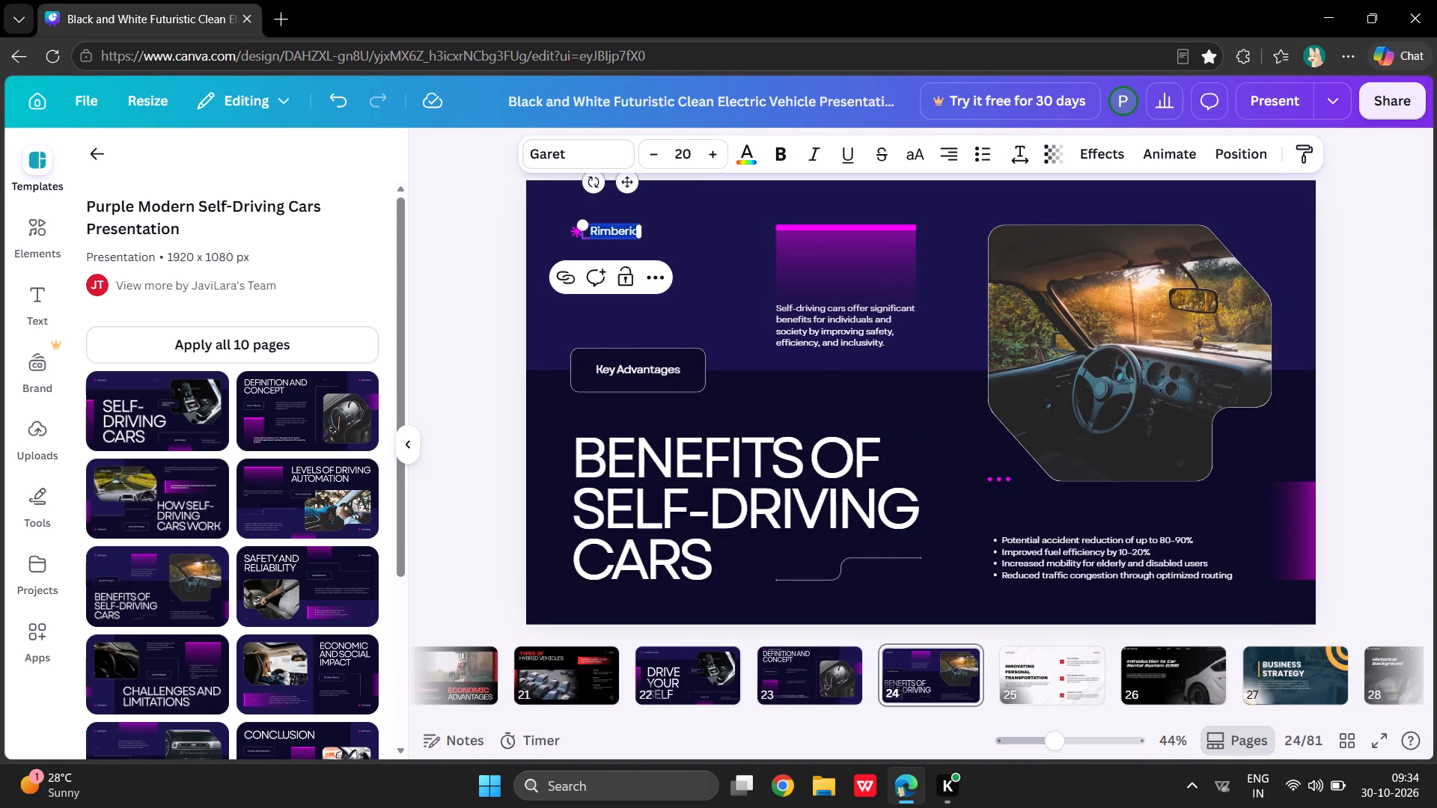
pyautogui.press('BackSpace')
pyautogui.write('CAR RENTA')
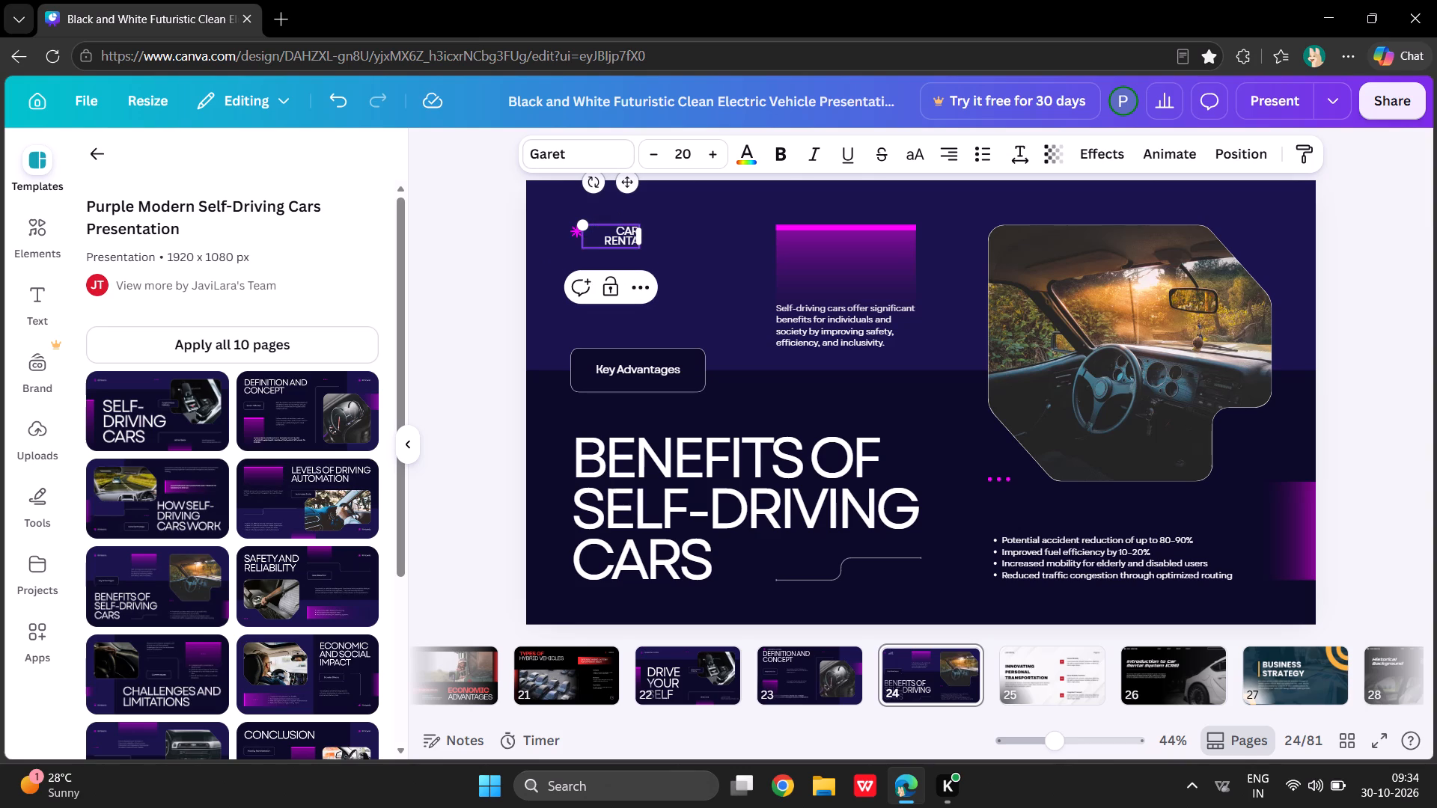
pyautogui.write('L SYSTEM')
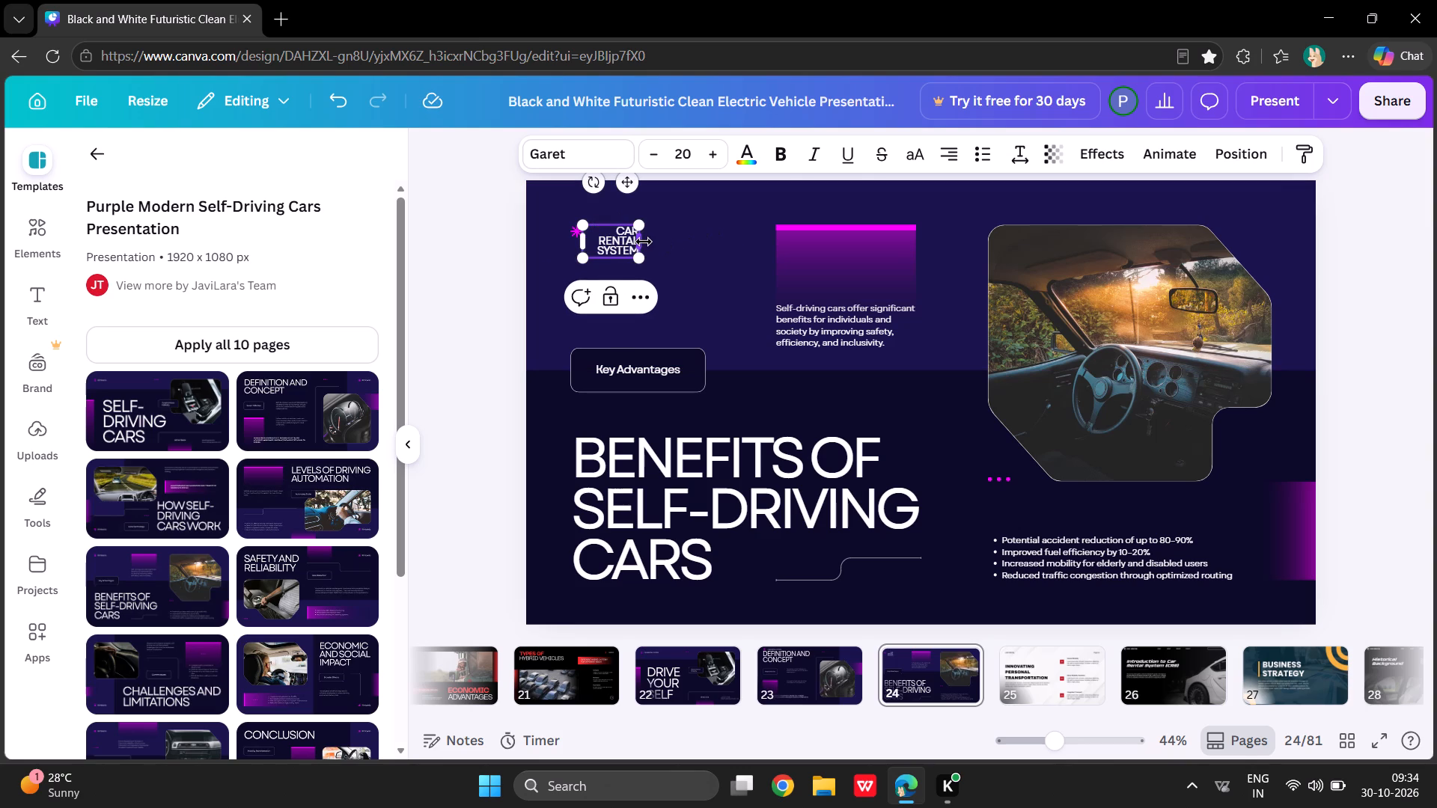
pyautogui.moveTo(643, 242); pyautogui.dragTo(711, 235)
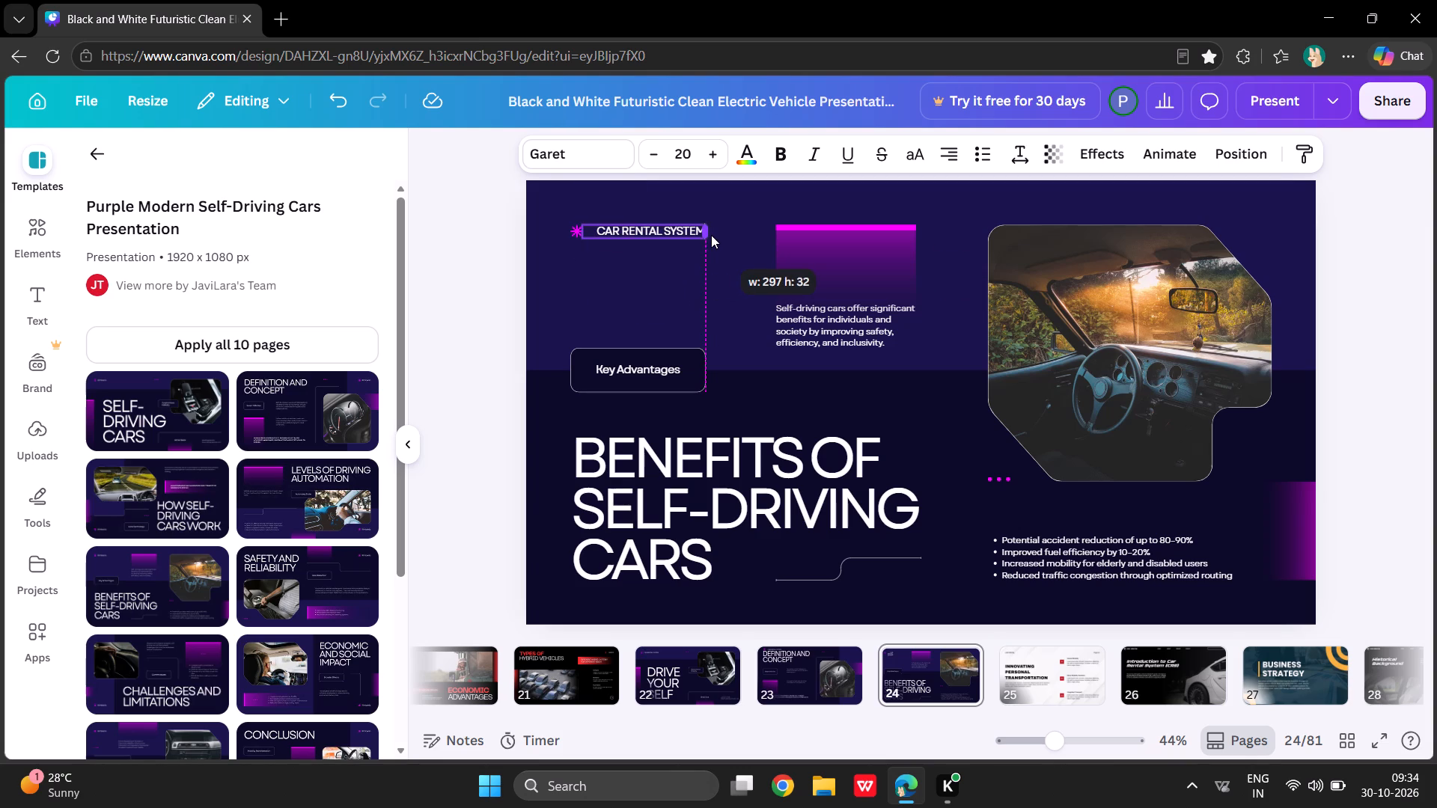
pyautogui.moveTo(711, 235); pyautogui.dragTo(702, 233)
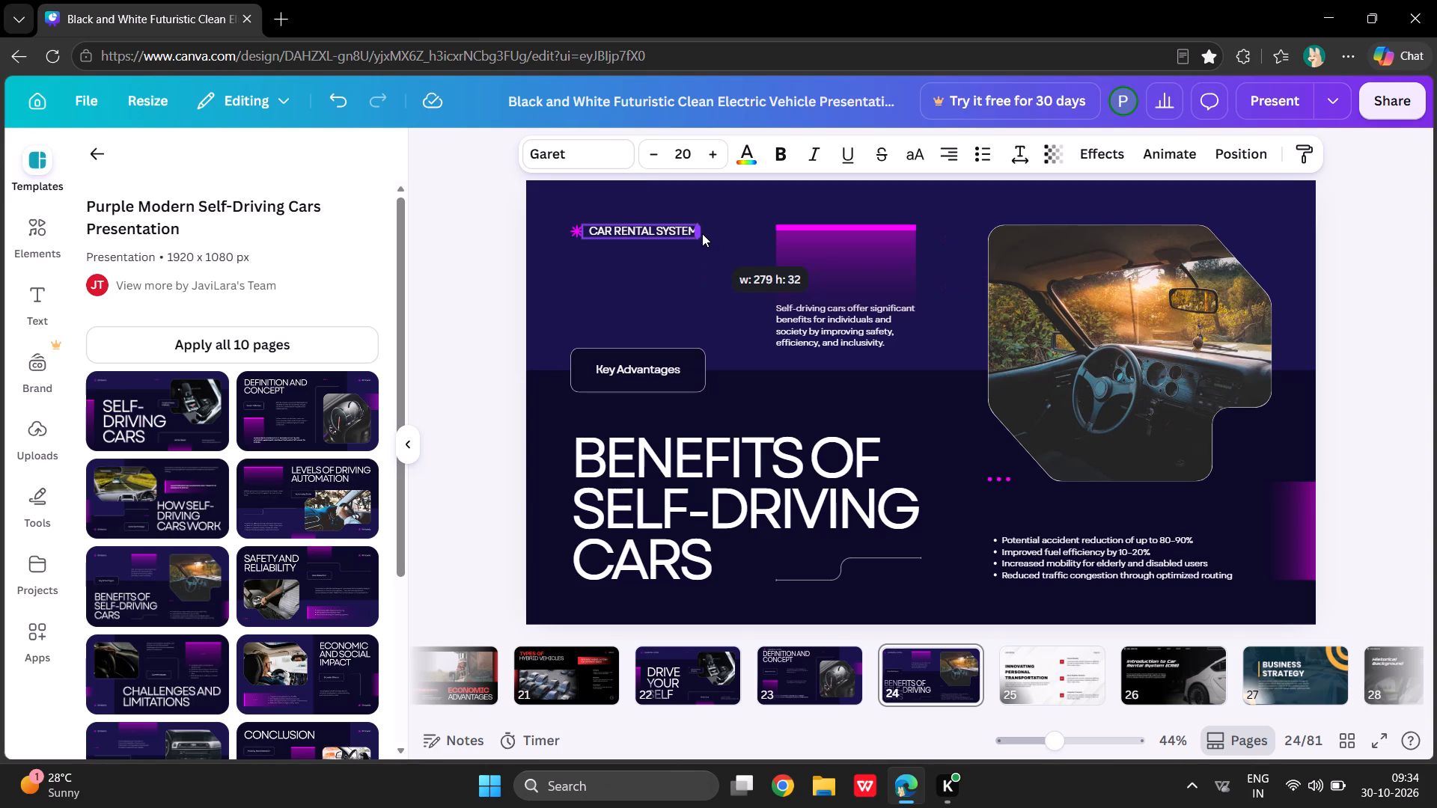
pyautogui.moveTo(702, 233); pyautogui.dragTo(701, 233)
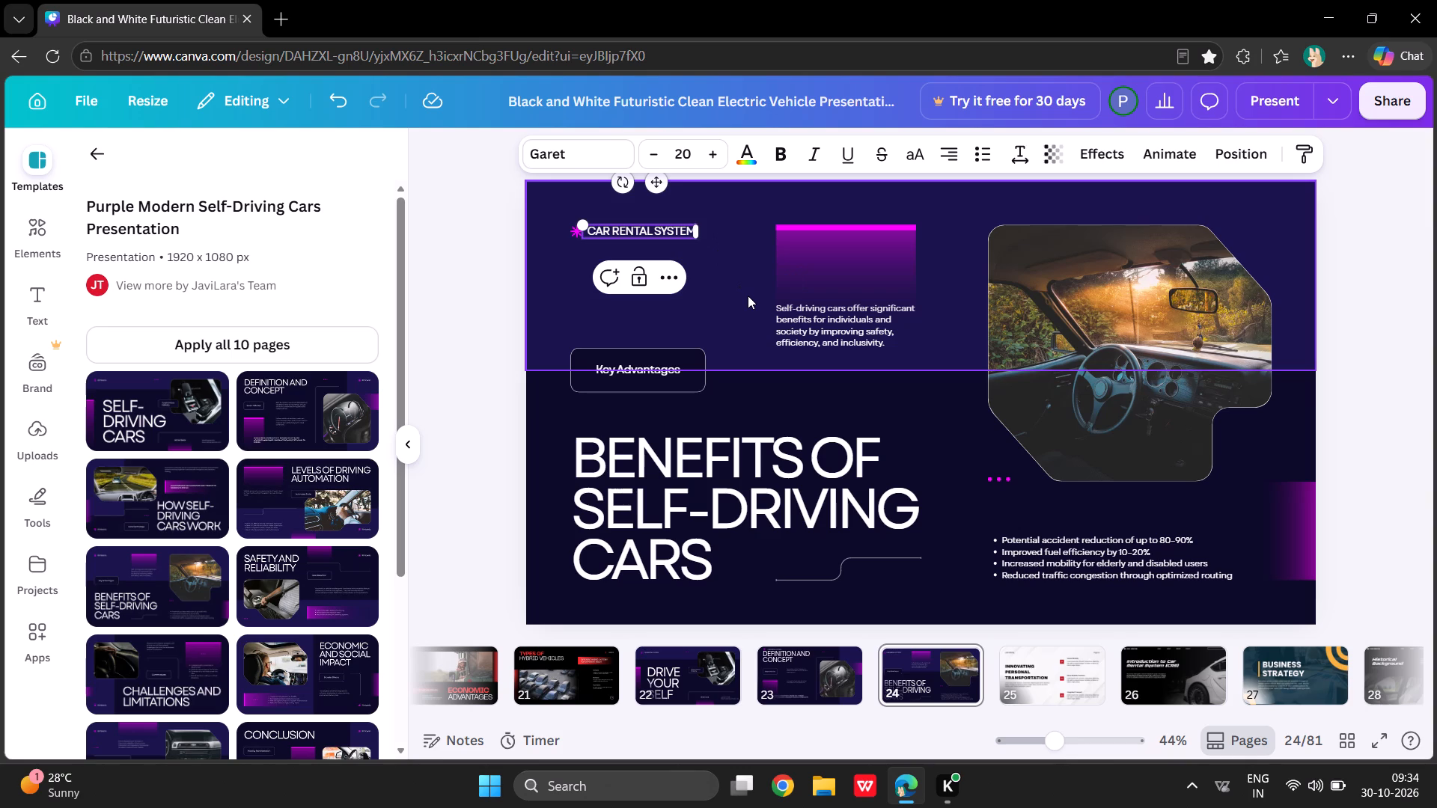
# Replace the paragraph beginning "Self-driving cars offer significant benefits" with "SELF DRIVING IS MAKE FEEL LIKW THE CAR WAS YOURS ONLY".
pyautogui.doubleClick(840, 342)
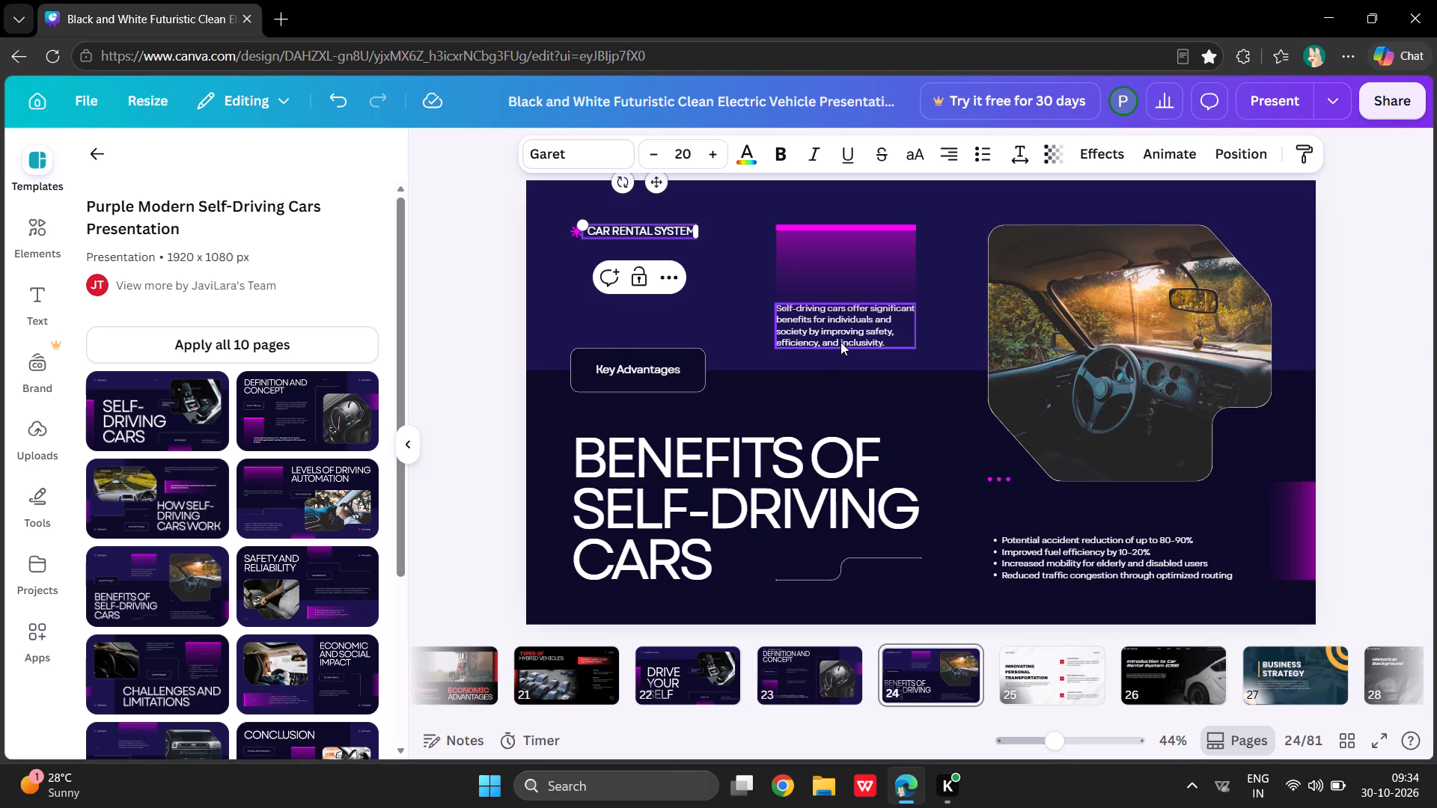
pyautogui.press('BackSpace')
pyautogui.write('SELF')
pyautogui.press('space')
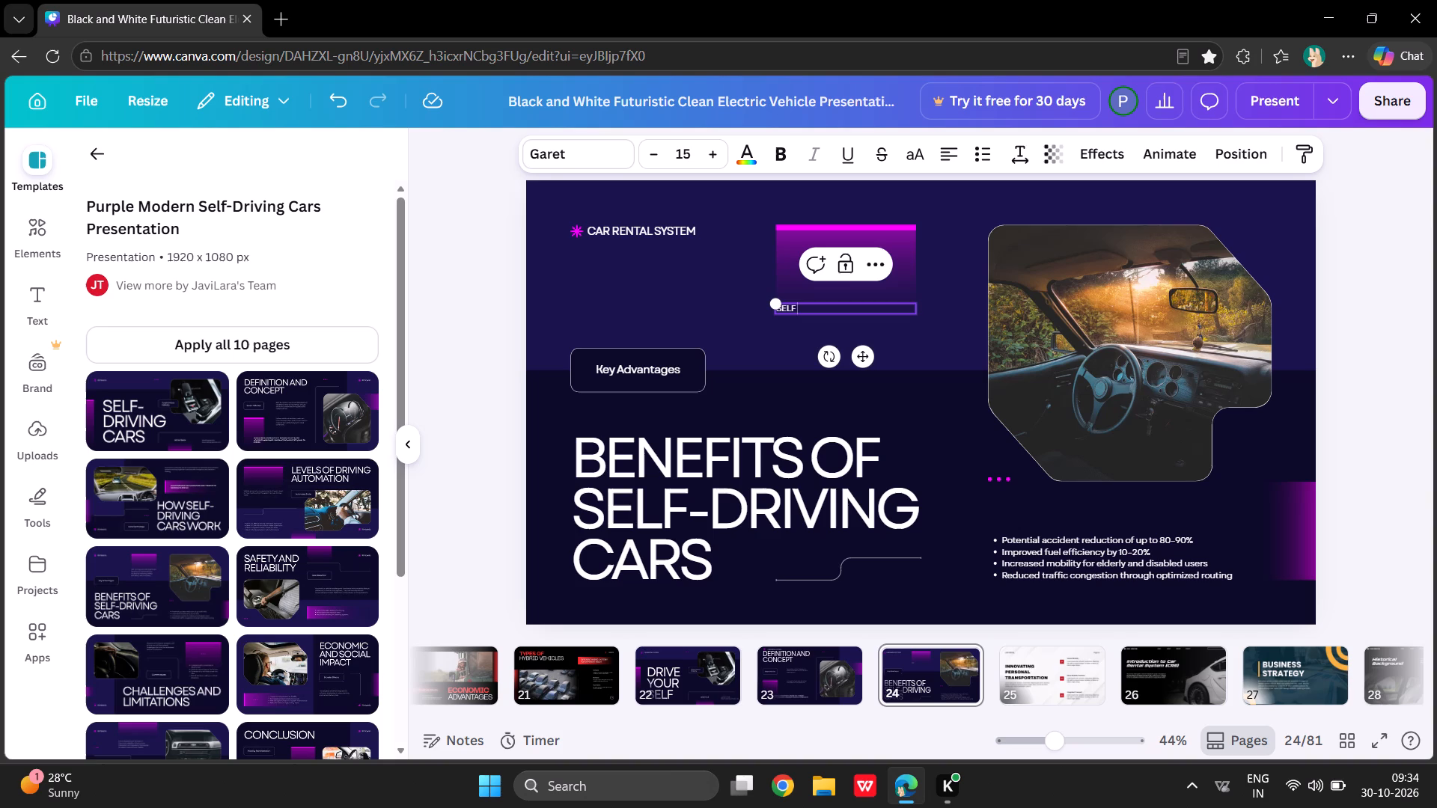
pyautogui.write('DRIVING')
pyautogui.press('space')
pyautogui.write('IS')
pyautogui.press('space')
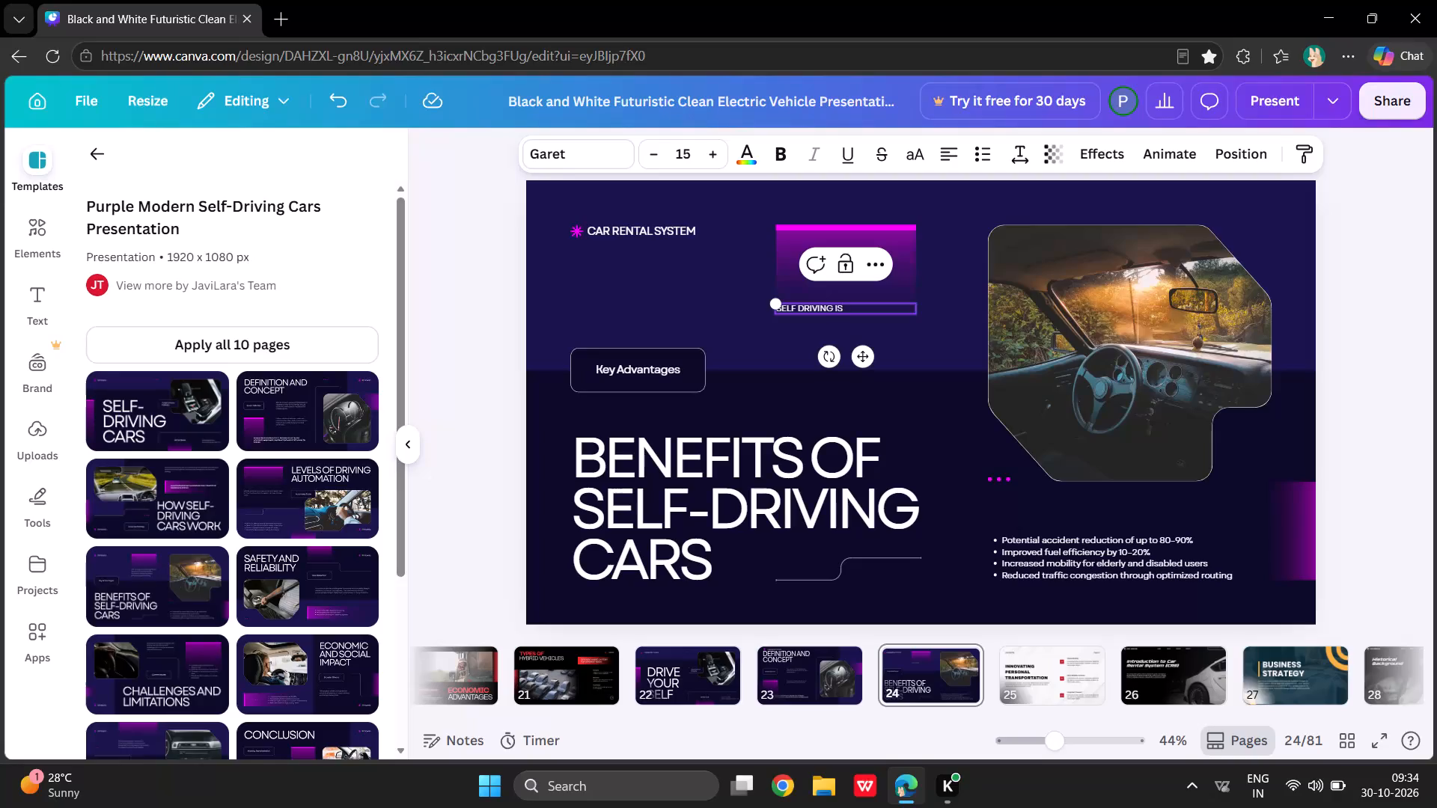
pyautogui.write('MAKE FEEL LIKW Y')
pyautogui.press('BackSpace')
pyautogui.write('THE CAR W')
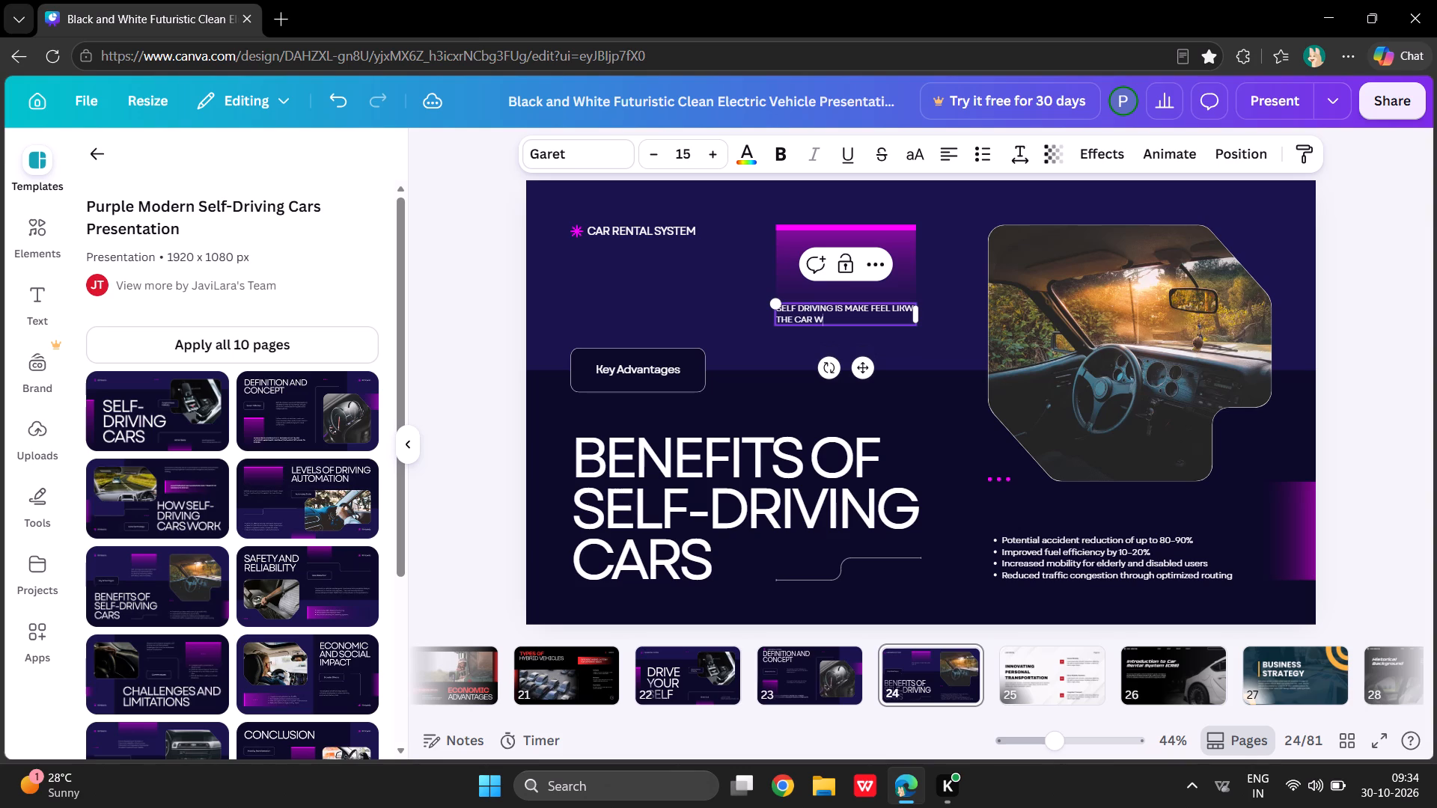
pyautogui.write('AS YOURS ONLY')
pyautogui.press('space')
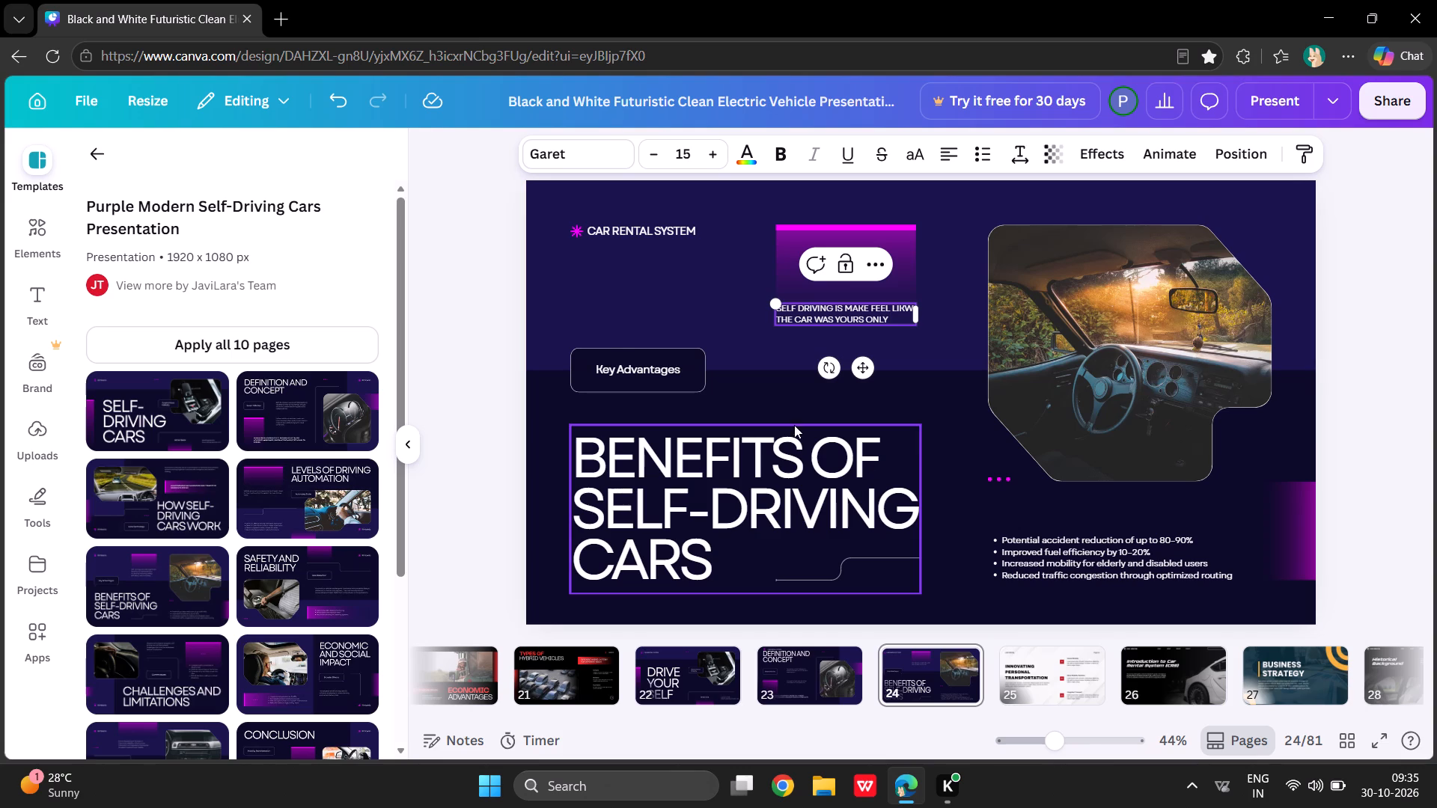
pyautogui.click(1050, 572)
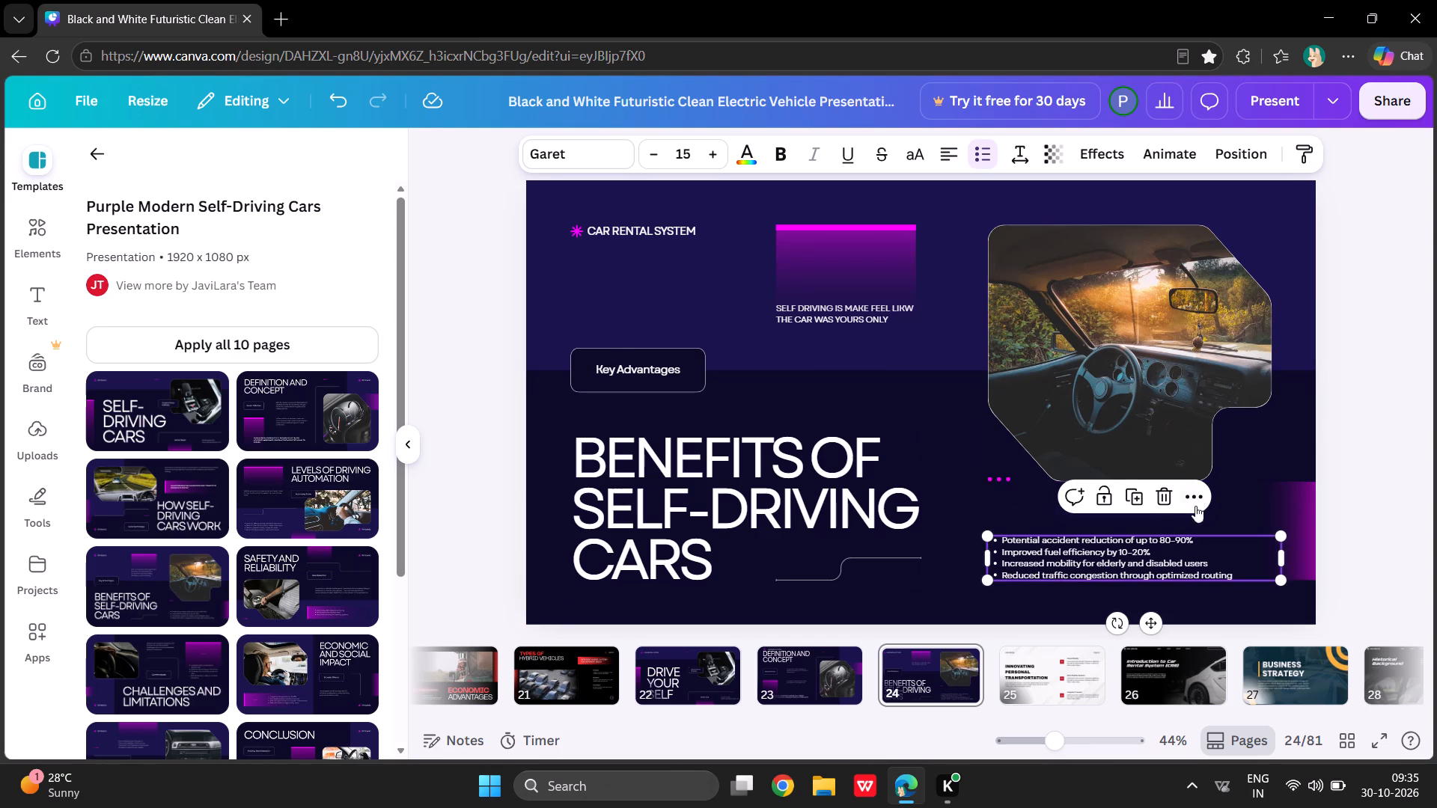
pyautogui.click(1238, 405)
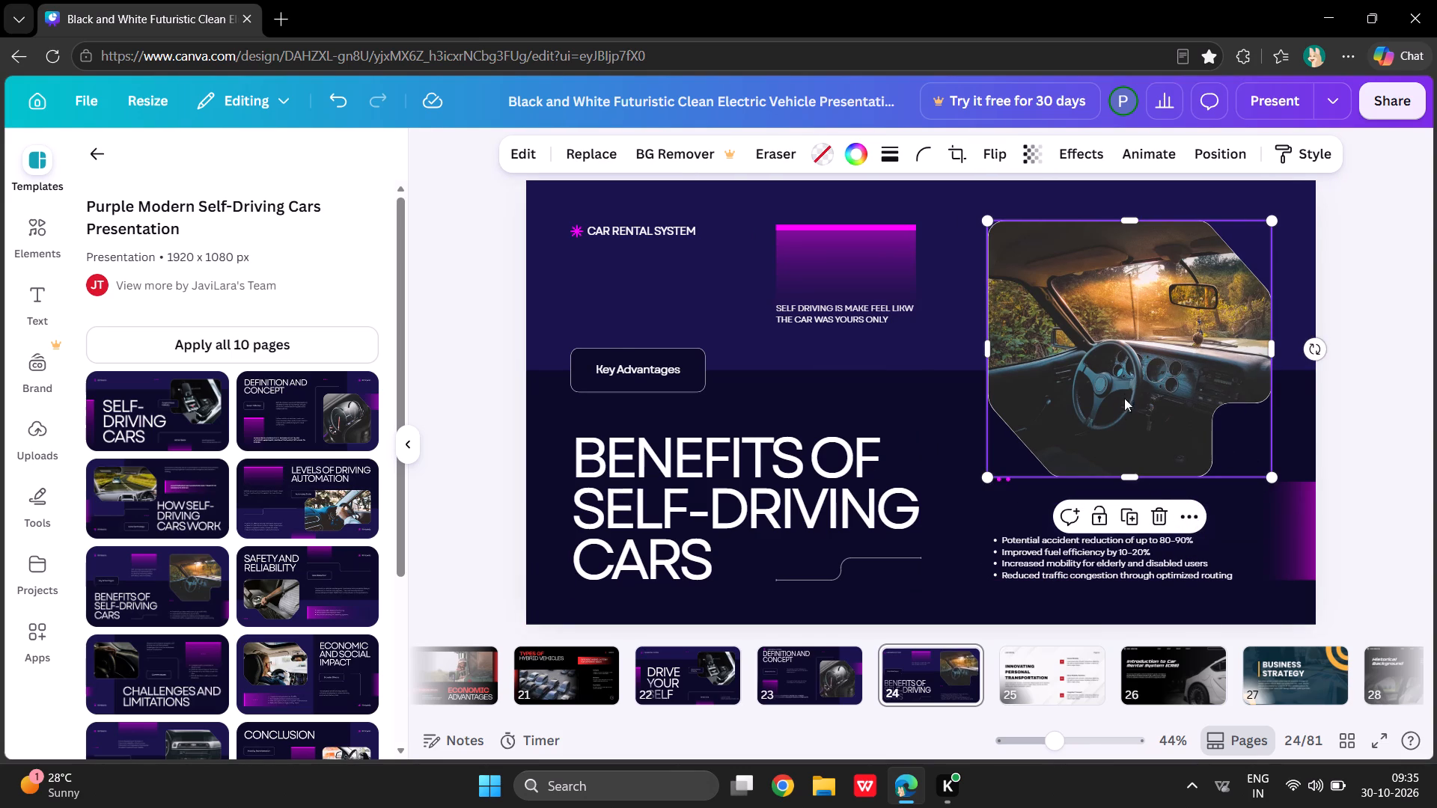
# Add the "Safety and Reliability" template page as a new page after the Benefits page.
pyautogui.click(150, 581)
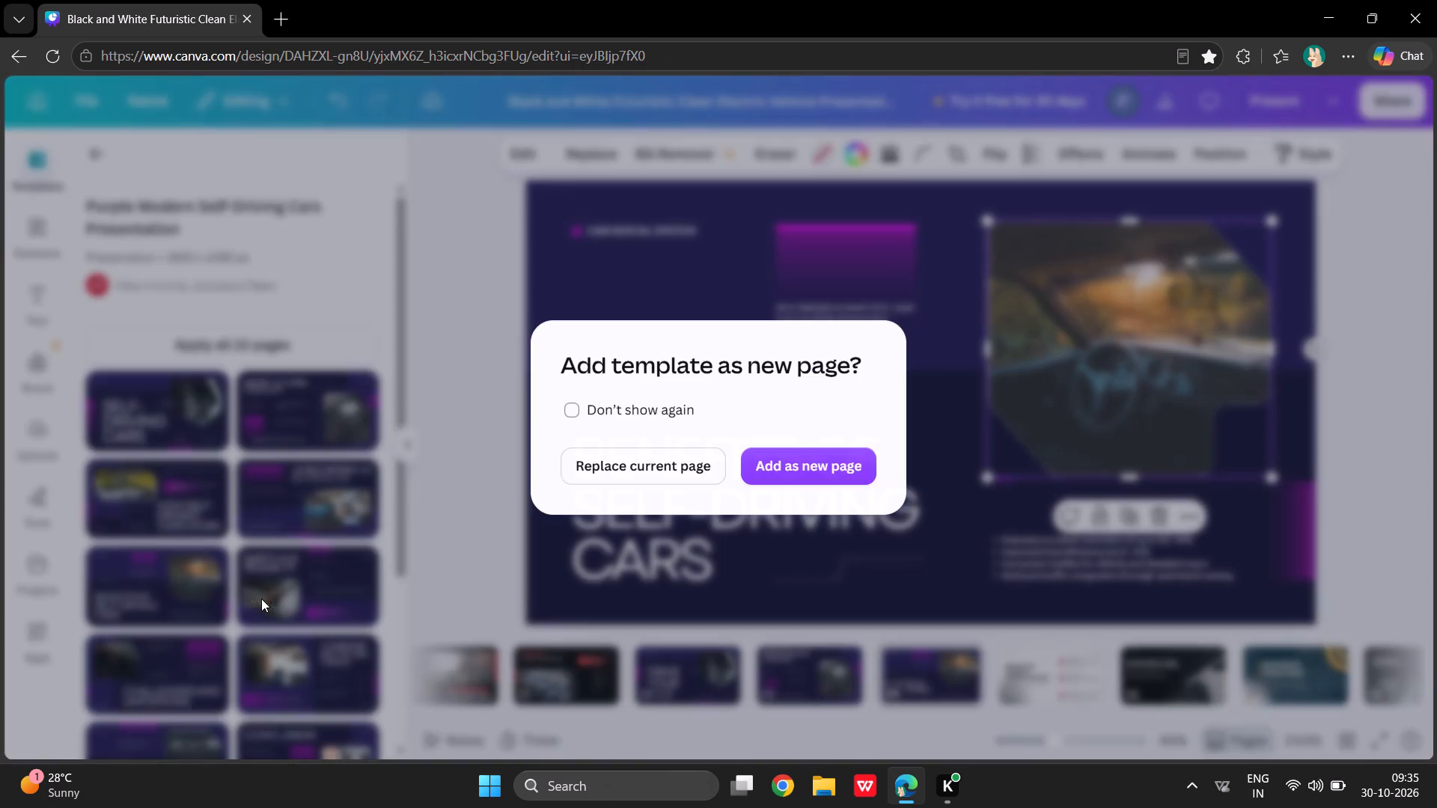
pyautogui.click(323, 574)
pyautogui.click(337, 583)
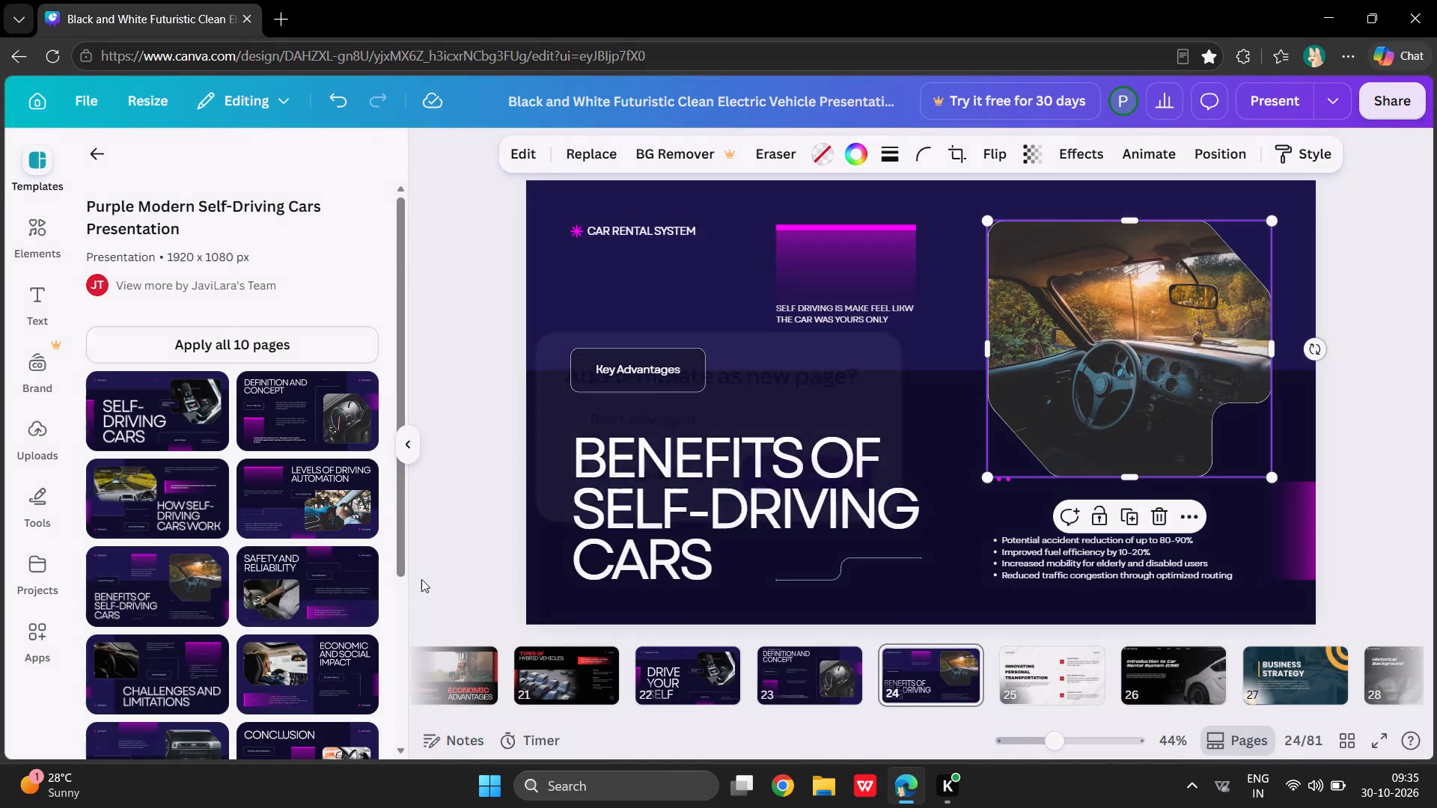
pyautogui.click(835, 451)
pyautogui.click(830, 463)
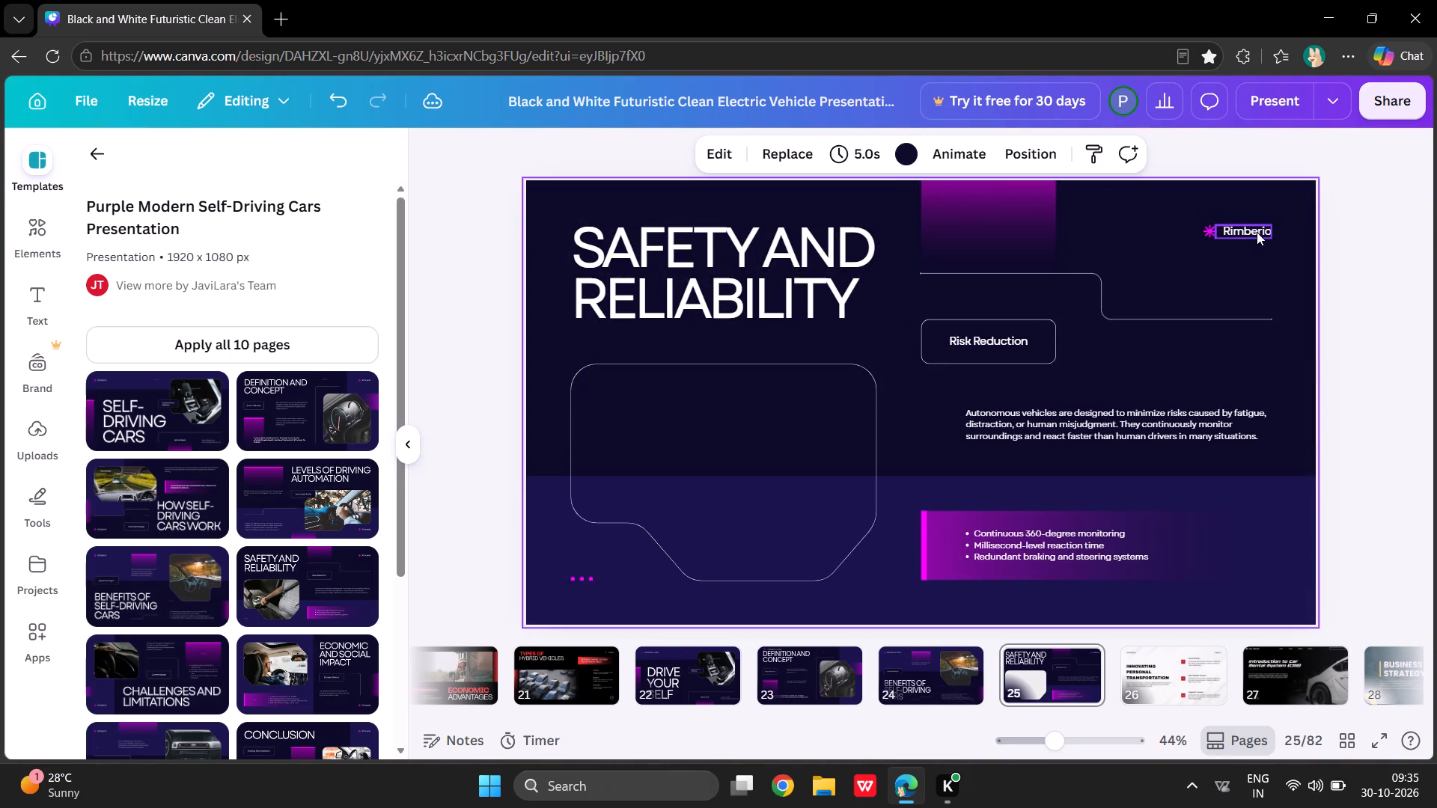
# Move the pink asterisk and the Rimberio text side by side to just above the start of the SAFETY AND RELIABILITY heading.
pyautogui.moveTo(1207, 228); pyautogui.dragTo(634, 208)
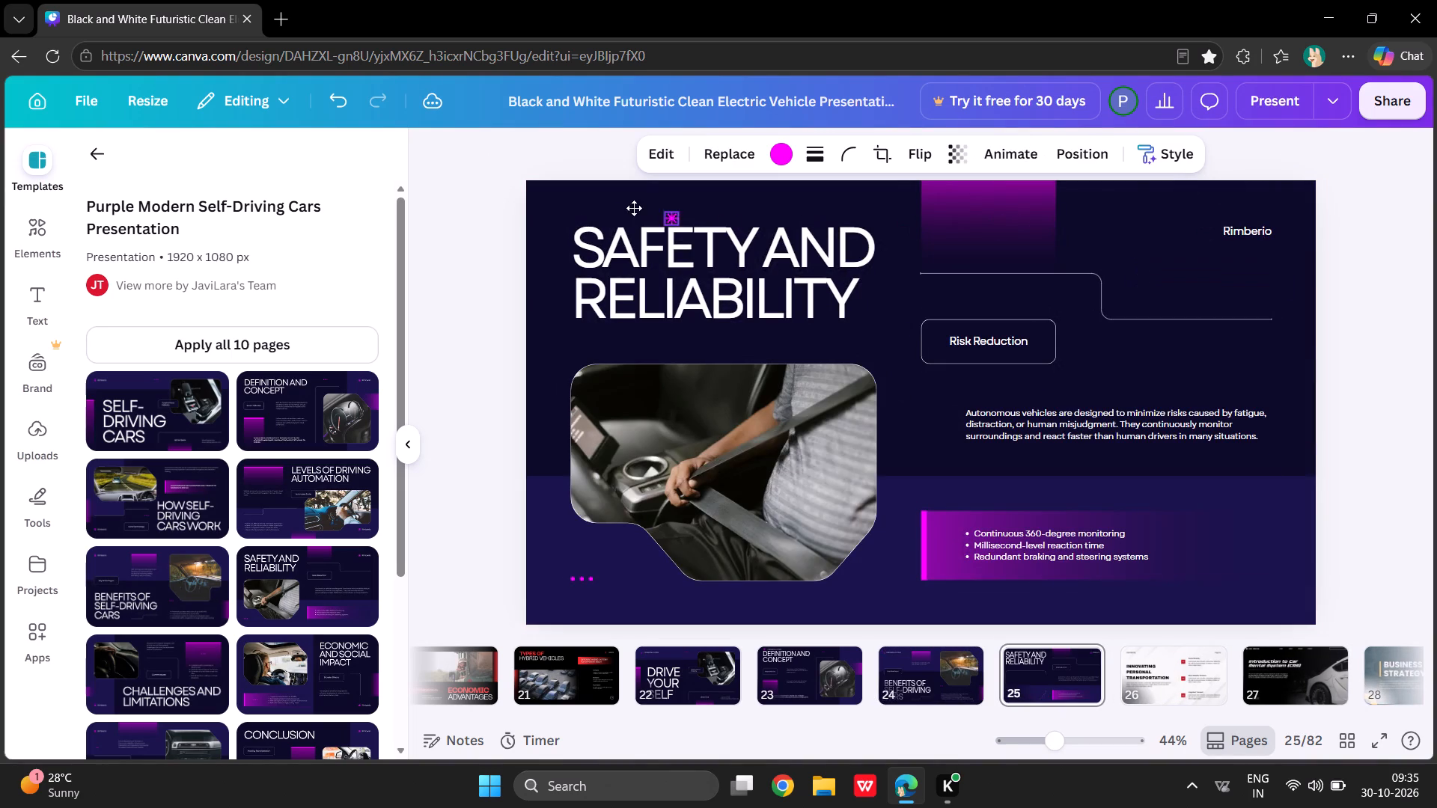
pyautogui.moveTo(634, 208); pyautogui.dragTo(588, 207)
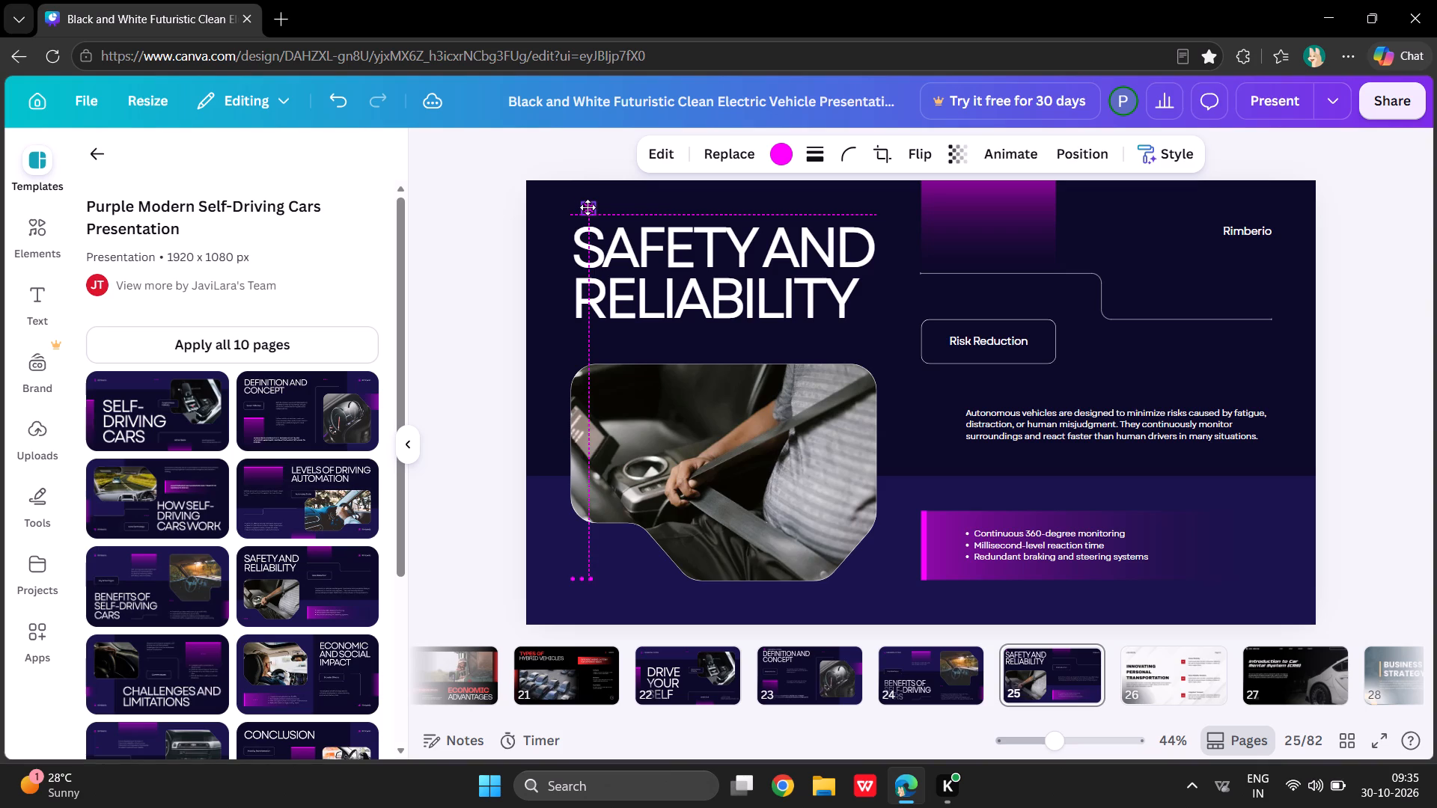
pyautogui.moveTo(588, 207); pyautogui.dragTo(577, 204)
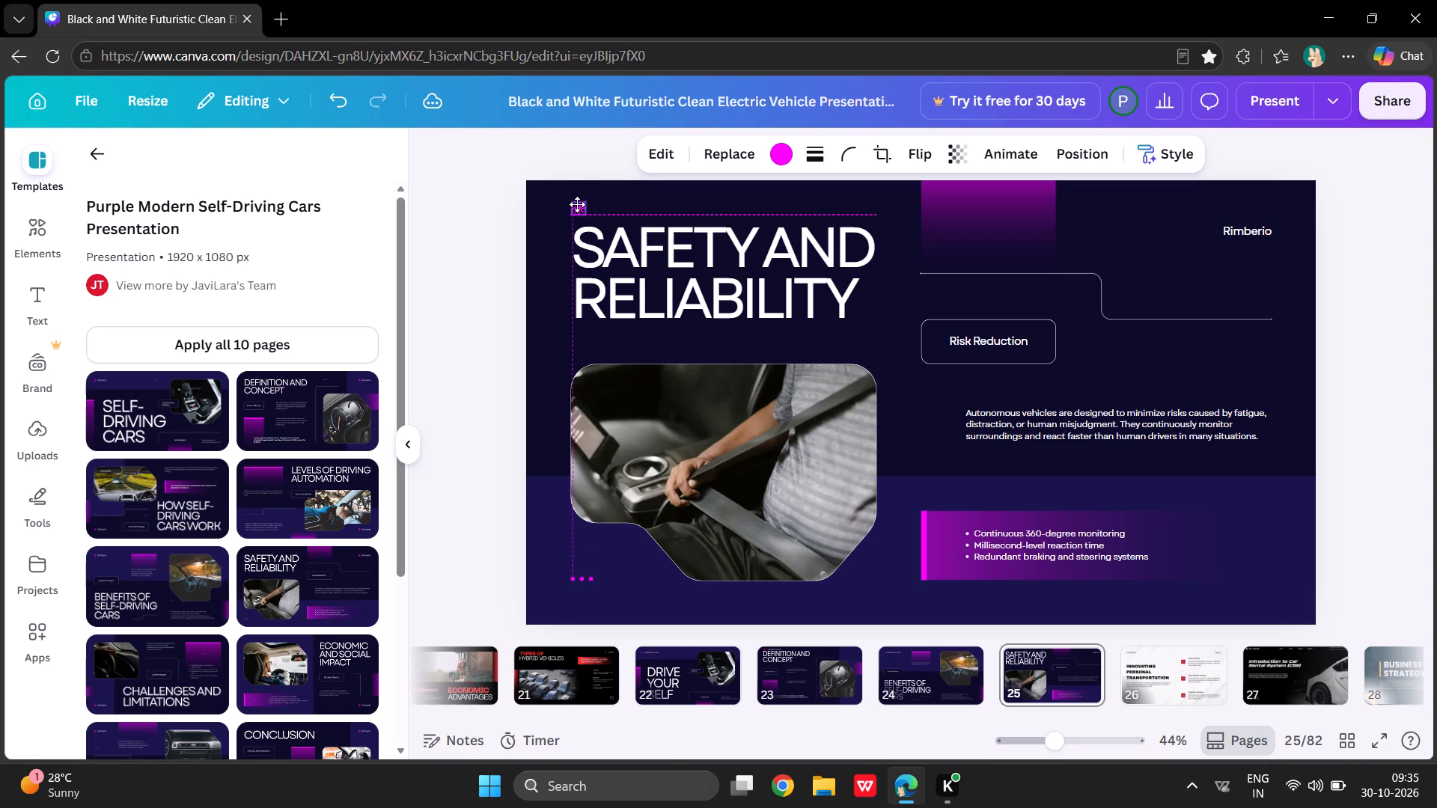
pyautogui.moveTo(577, 204); pyautogui.dragTo(576, 204)
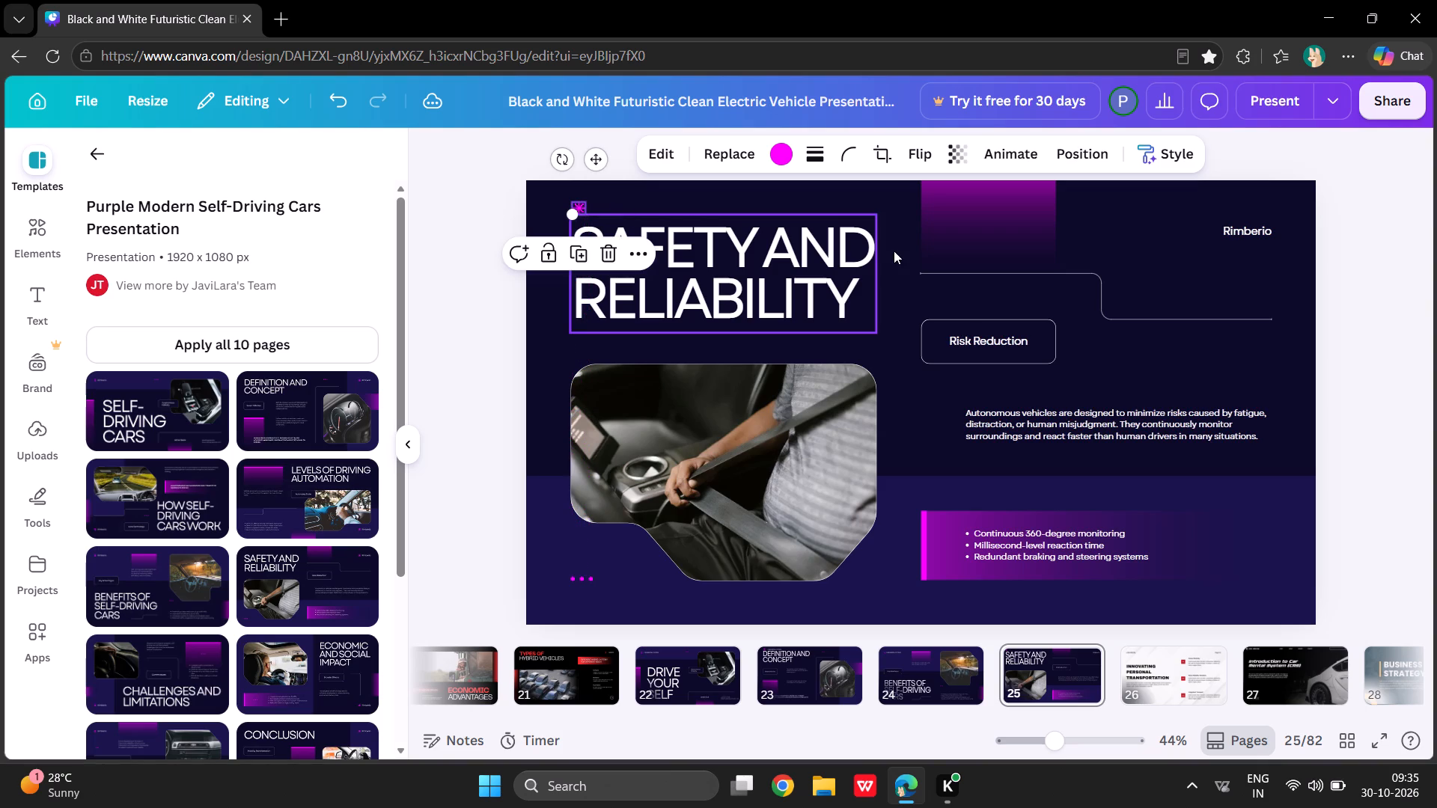
pyautogui.moveTo(1262, 233); pyautogui.dragTo(617, 188)
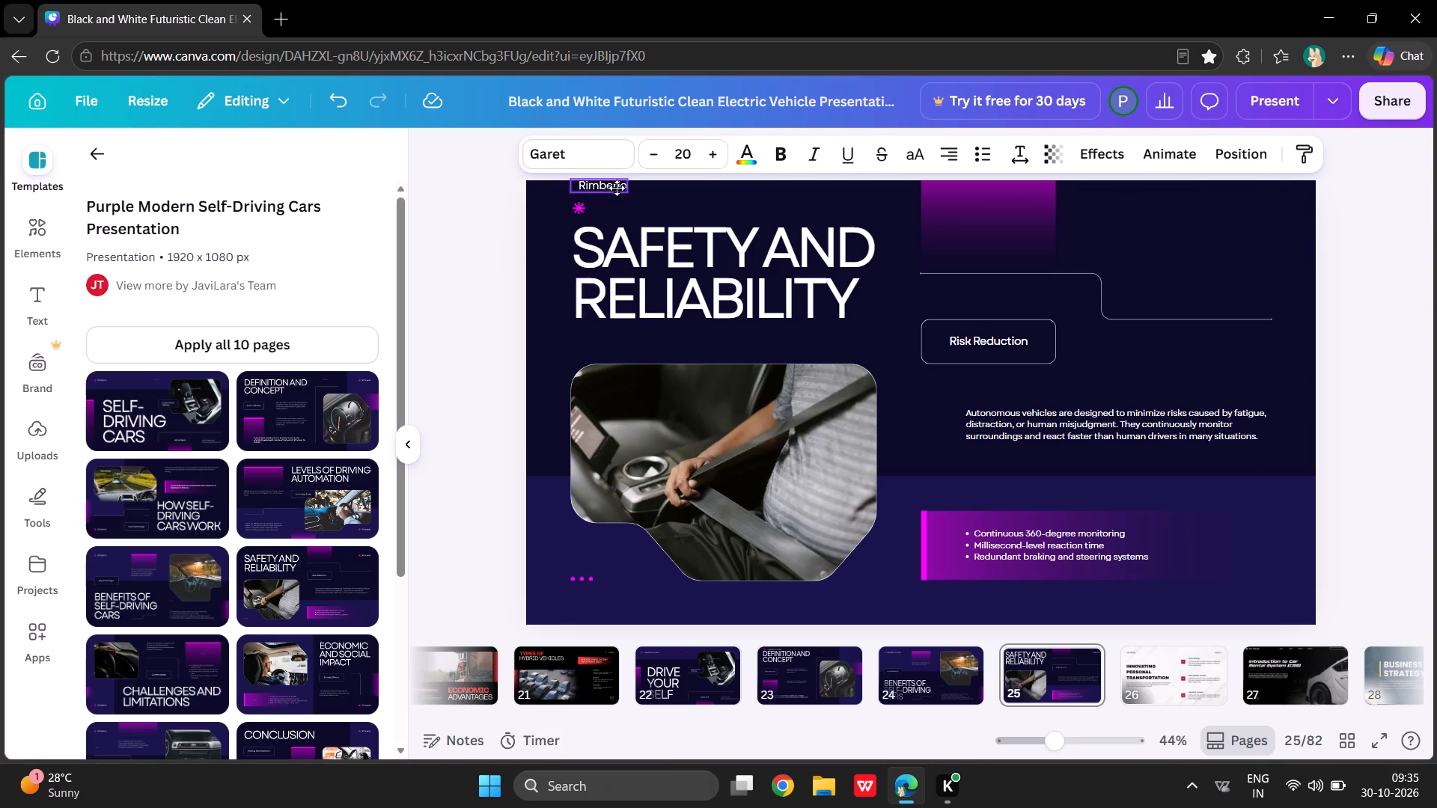
pyautogui.moveTo(617, 188); pyautogui.dragTo(630, 209)
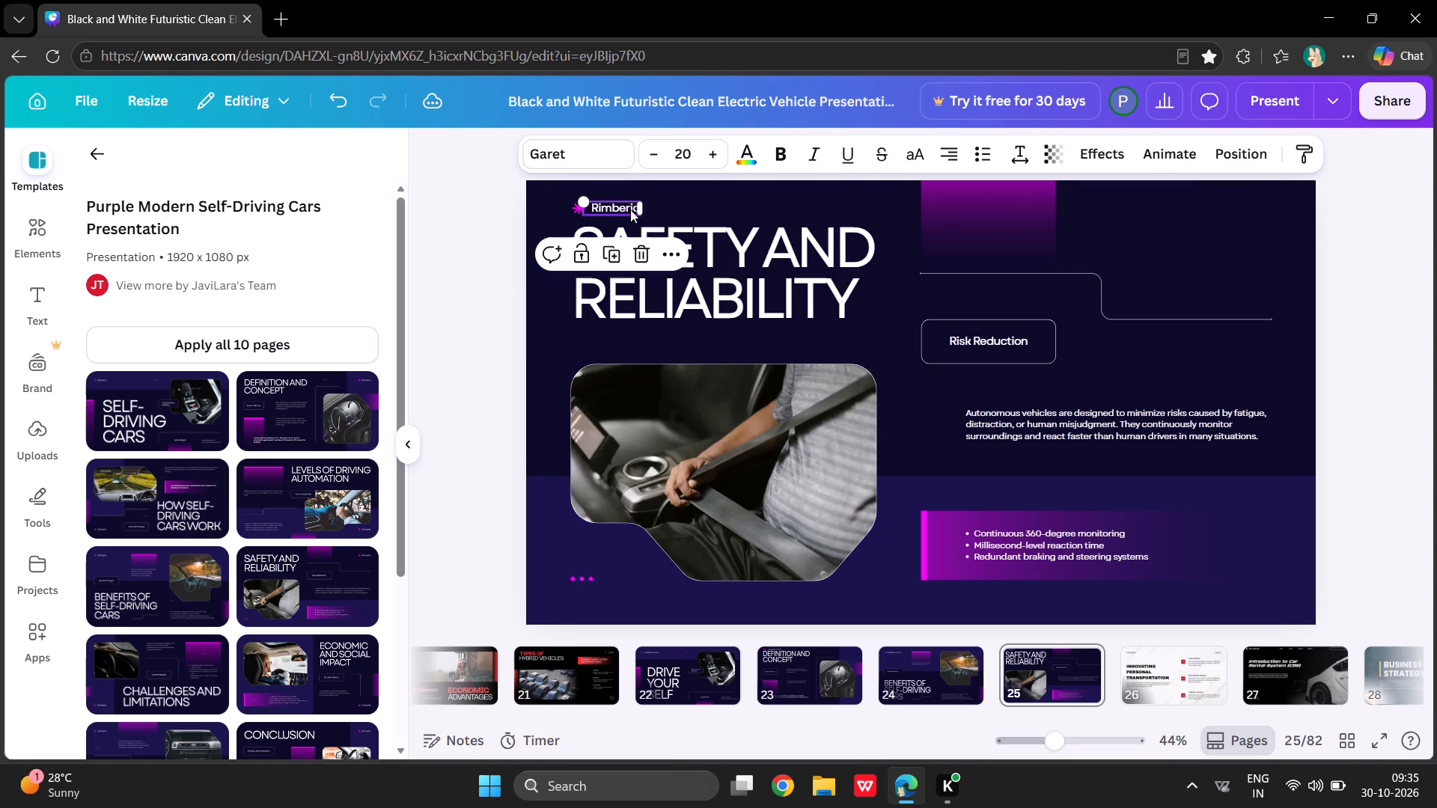
# Change the Rimberio text to "CAR RENTAL SYSTTEMerio" and widen its box so the text fits on one line.
pyautogui.doubleClick(622, 204)
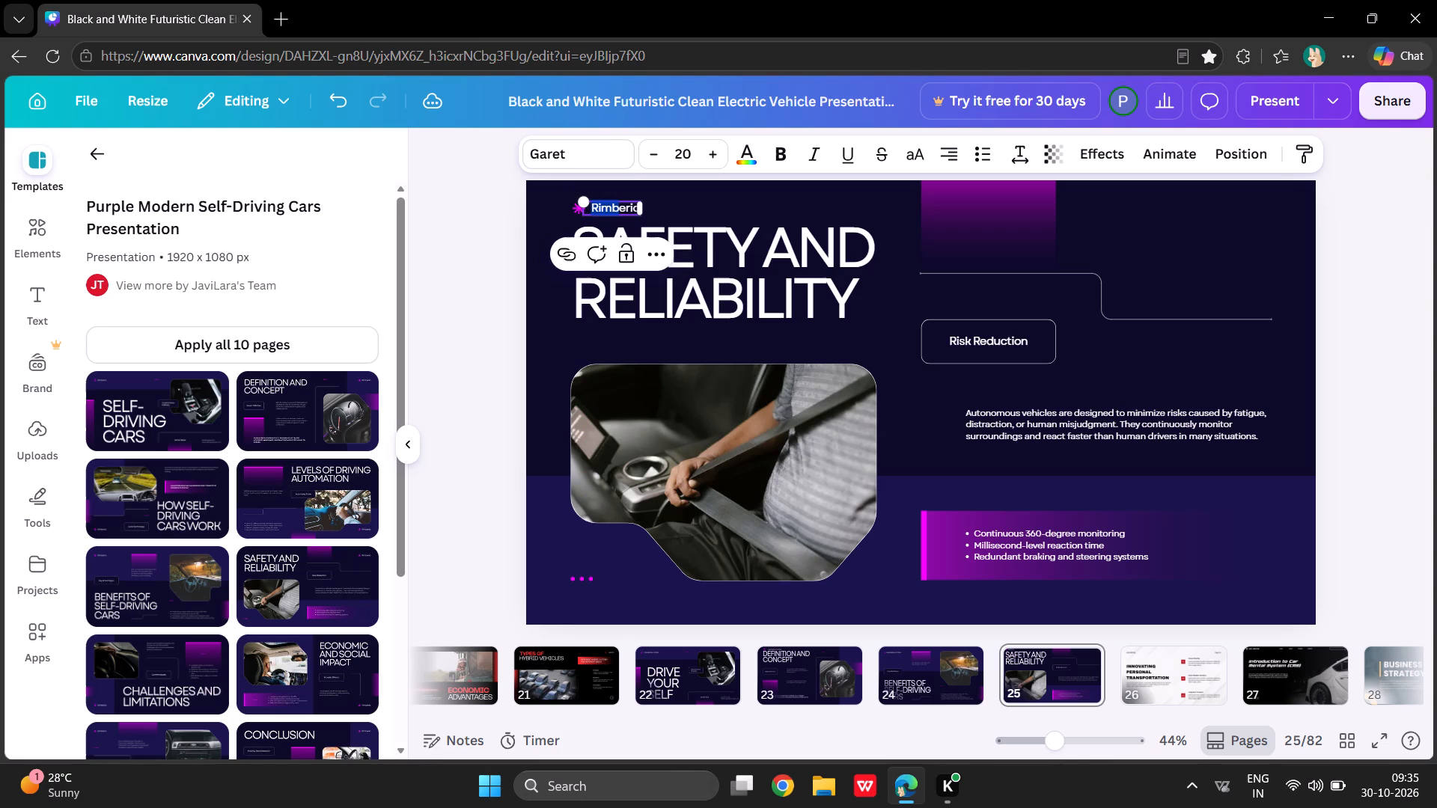
pyautogui.write('CAR RENTAL SYSTTE')
pyautogui.press('m')
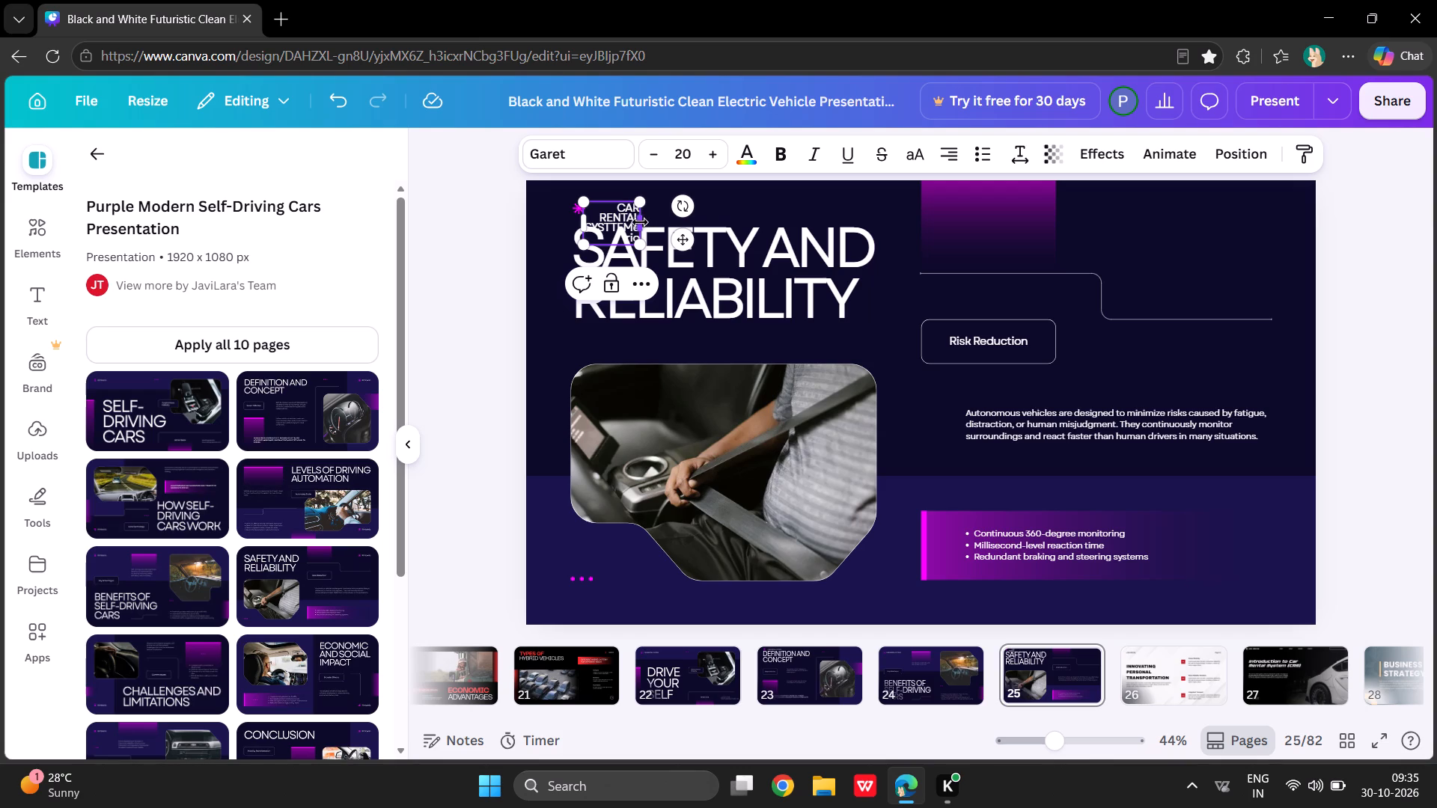
pyautogui.moveTo(641, 222); pyautogui.dragTo(676, 217)
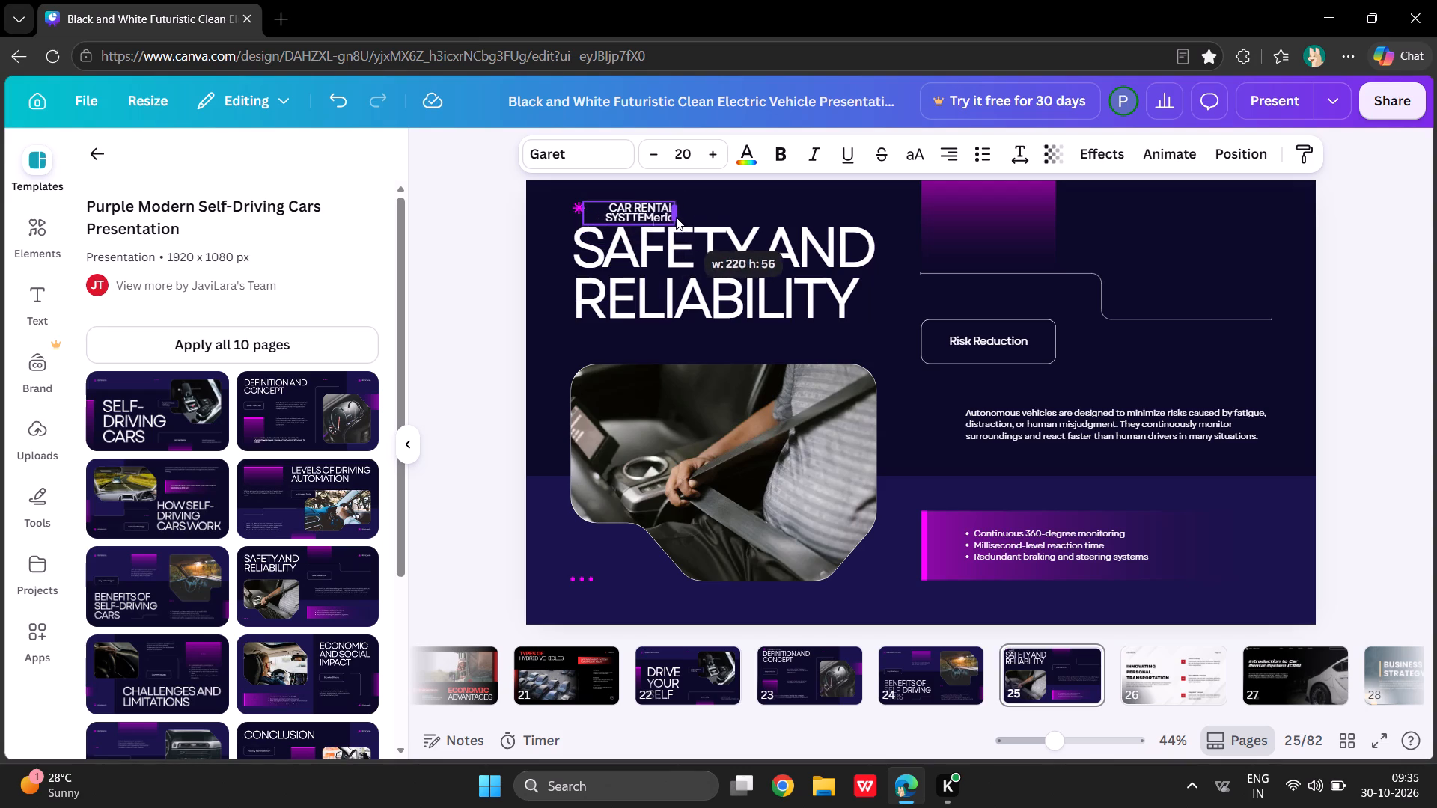
pyautogui.moveTo(676, 217); pyautogui.dragTo(727, 203)
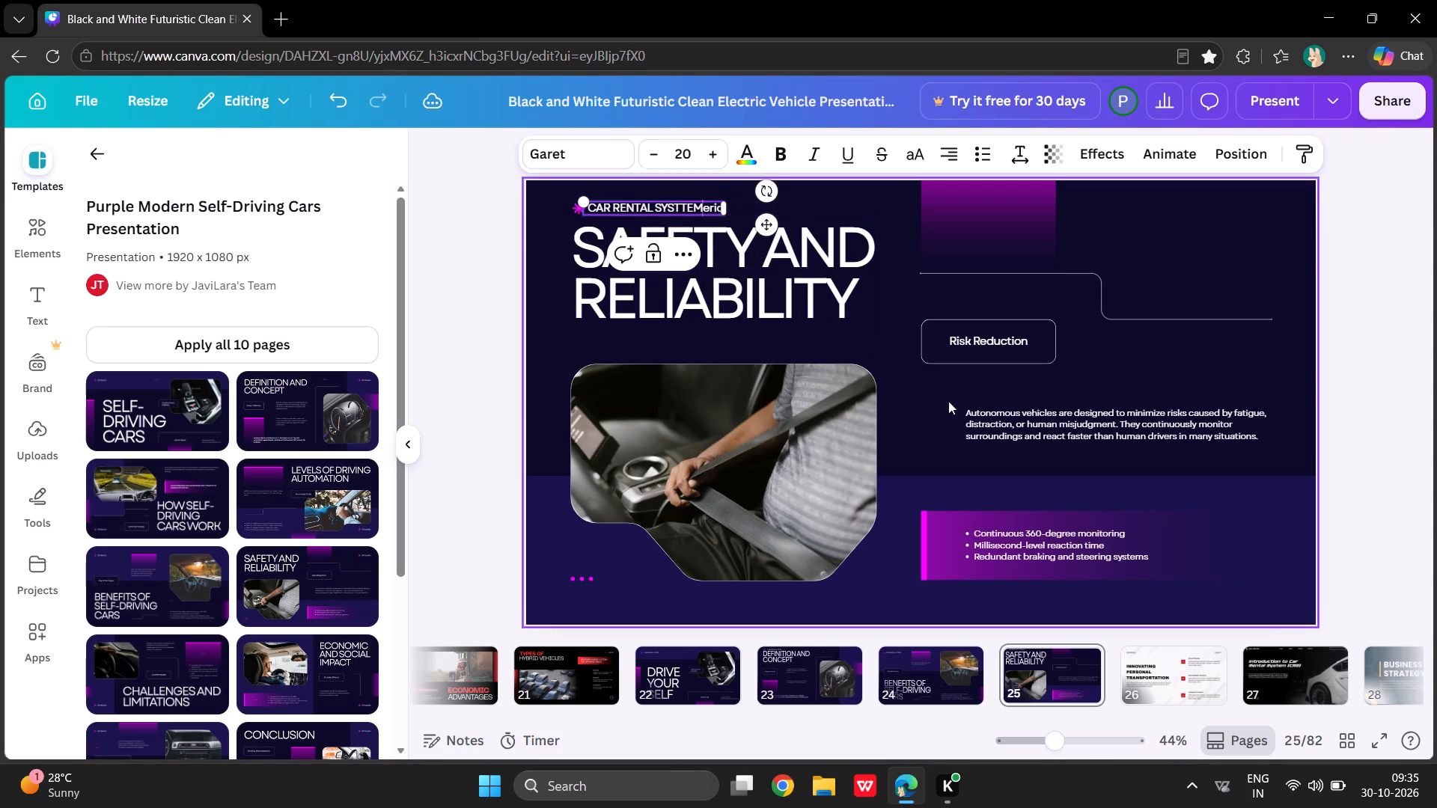
# Replace the paragraph beginning "Autonomous vehicles are designed" with "THE MAIN PURPOSE IS ONLY SAFETY OF THE PEOPLE".
pyautogui.doubleClick(1028, 427)
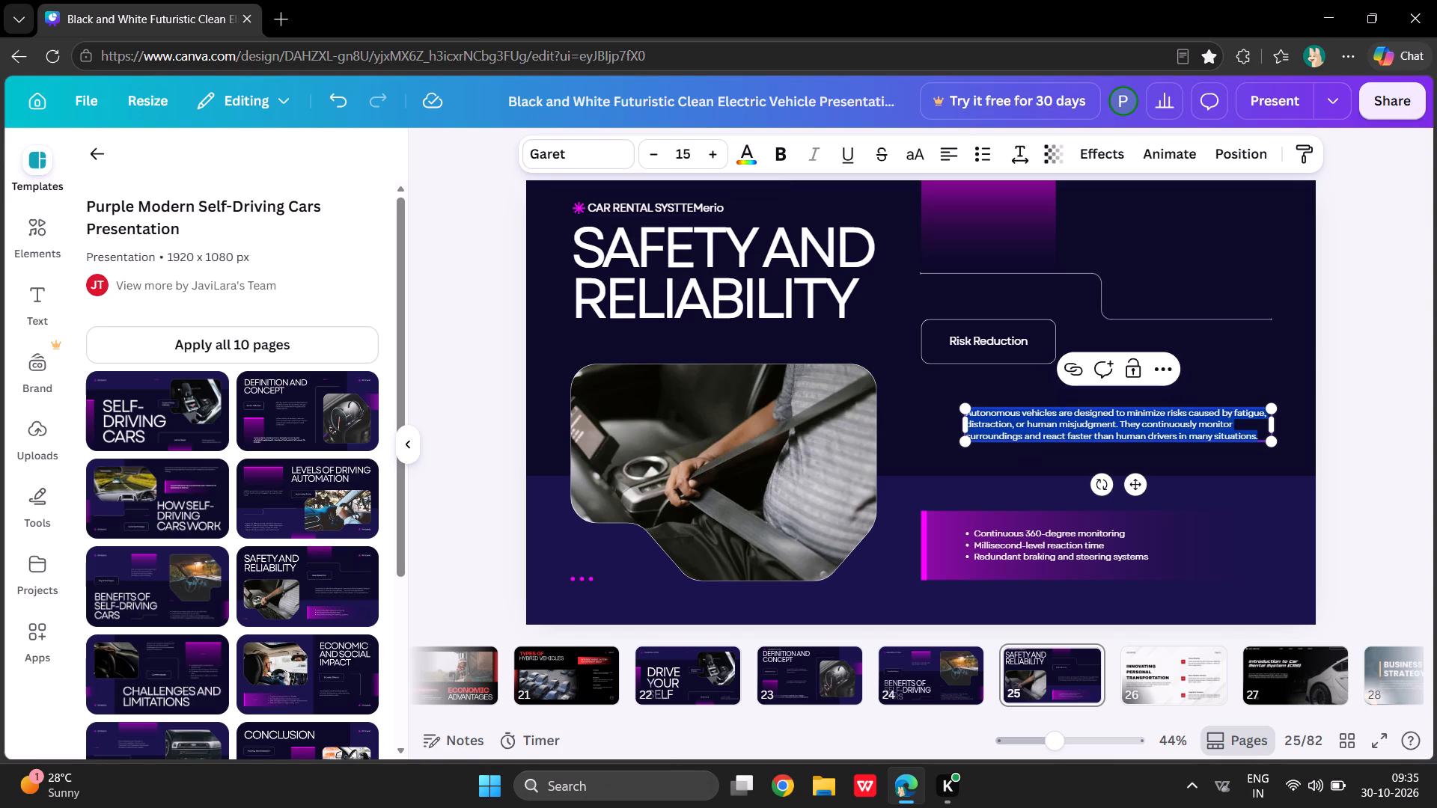
pyautogui.press('BackSpace')
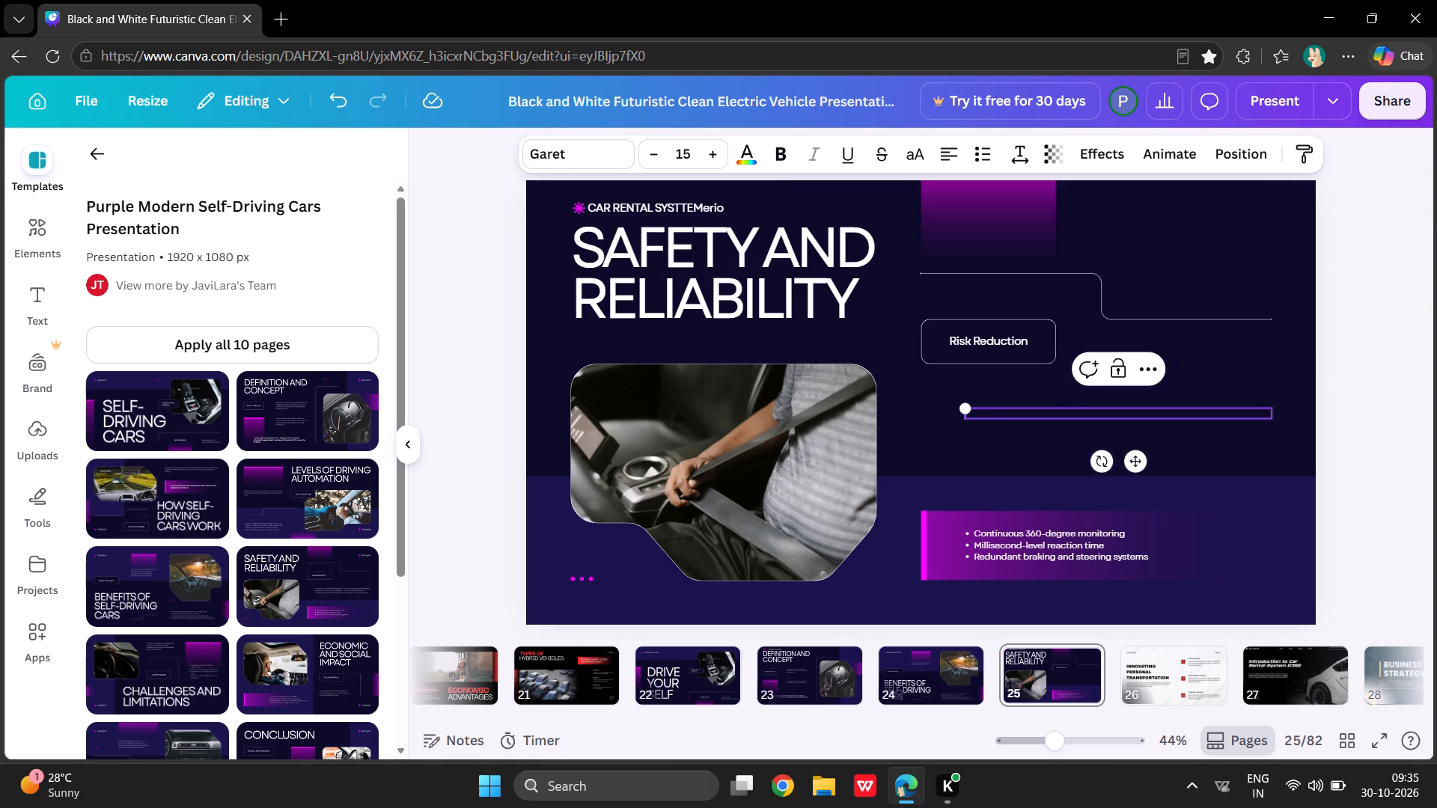
pyautogui.write('THE P')
pyautogui.press('BackSpace')
pyautogui.write('MAIN PURPOSE IS ONLY SAFETY')
pyautogui.press('space')
pyautogui.write('OF THE PEOPLE')
pyautogui.press('space')
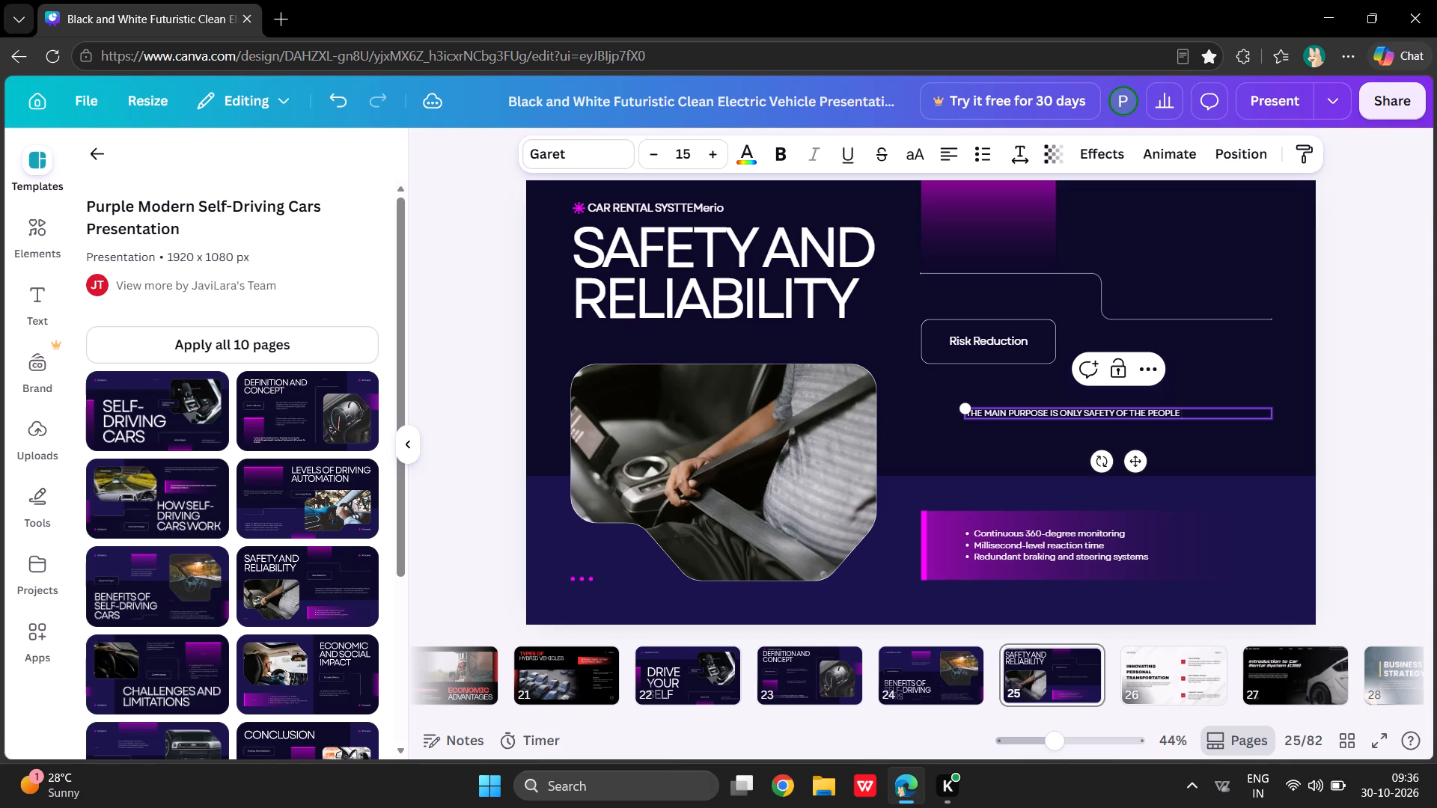
# Extend the main-purpose paragraph with "FROM BOTH END OWNER OF THE CAAR ANF PERSON WHO HAVE TAKE THE CAR ON THE REENT".
pyautogui.write('FROM BOTH END OWNER OF THE CAAR')
pyautogui.press('space')
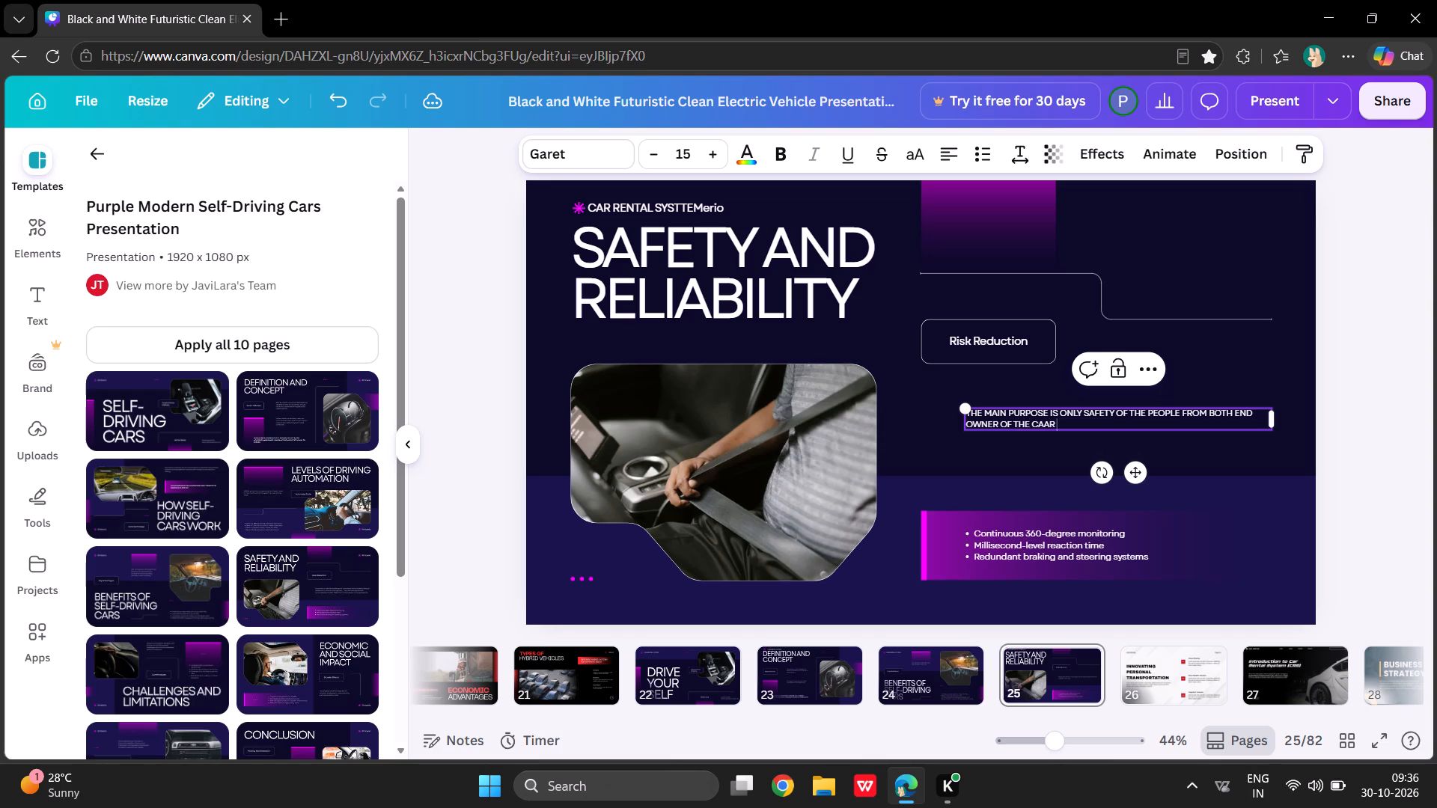
pyautogui.write('ANF')
pyautogui.press('space')
pyautogui.press('BackSpace')
pyautogui.write('D TAKEN FROM')
pyautogui.press('space')
pyautogui.press('BackSpace')
pyautogui.press('BackSpace')
pyautogui.press('BackSpace')
pyautogui.press('BackSpace')
pyautogui.press('BackSpace')
pyautogui.press('BackSpace')
pyautogui.press('BackSpace')
pyautogui.press('BackSpace')
pyautogui.press('BackSpace')
pyautogui.press('BackSpace')
pyautogui.press('BackSpace')
pyautogui.press('BackSpace')
pyautogui.press('BackSpace')
pyautogui.press('space')
pyautogui.write('PERSON WHO HAVE T')
pyautogui.write('AKE THE CAR ON THE REENT')
pyautogui.press('space')
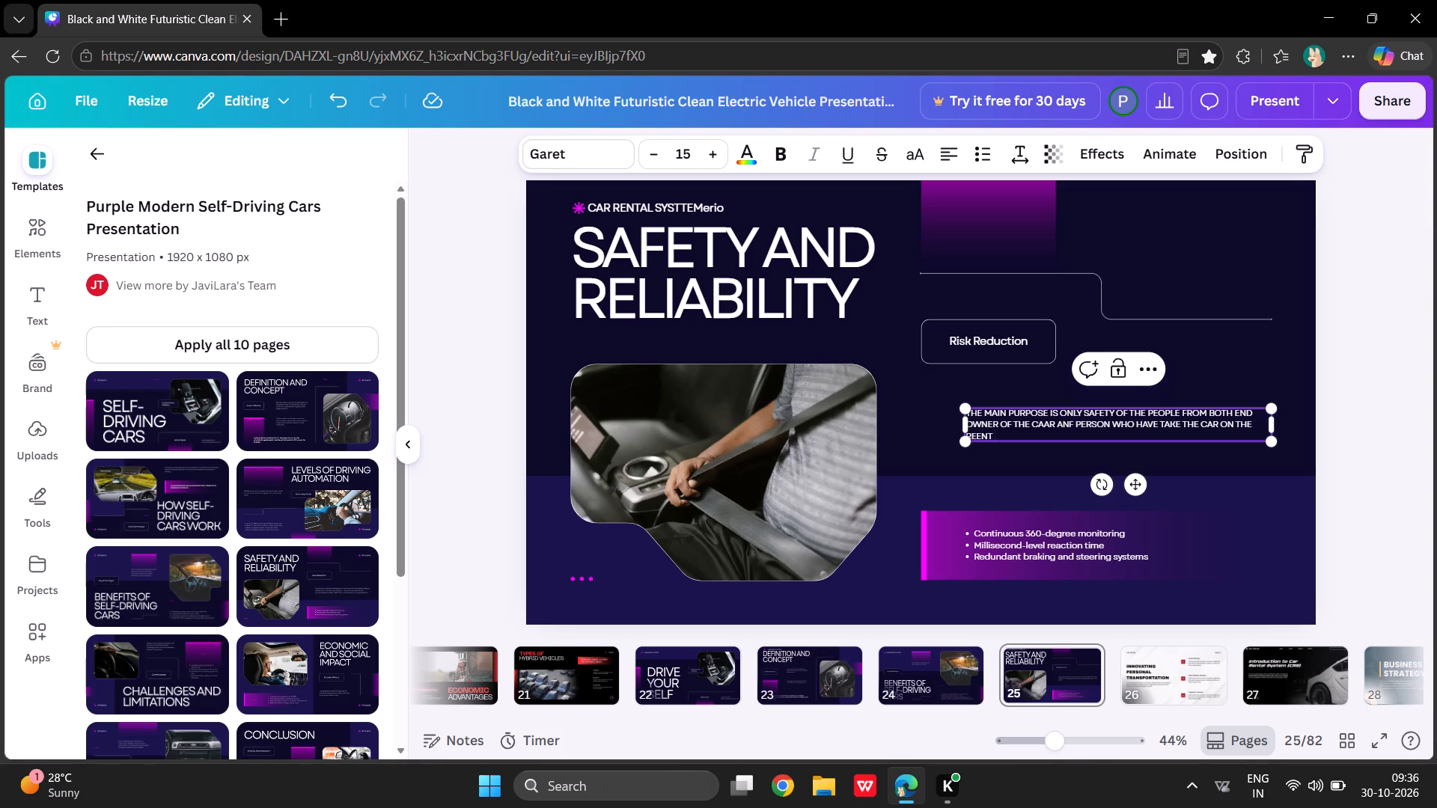
# Finish the main-purpose paragraph with "AND ALSO FOCUS ON THE SAFTY OF THE WEBSITE".
pyautogui.write('AND ALSO FOCUS ON THE')
pyautogui.press('space')
pyautogui.write('SA')
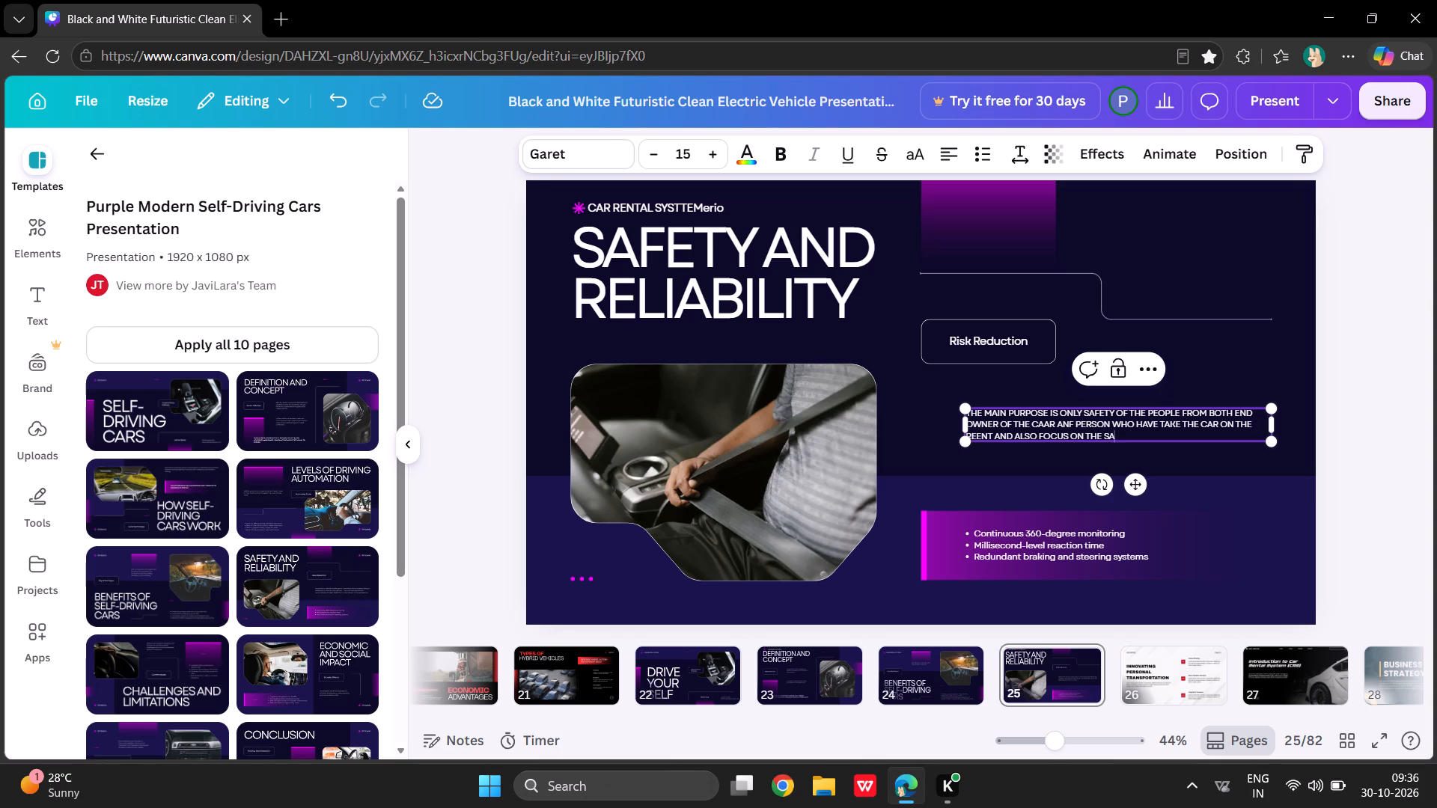
pyautogui.press('f')
pyautogui.write('TY O')
pyautogui.write('F THE')
pyautogui.press('space')
pyautogui.write('WEBSITE')
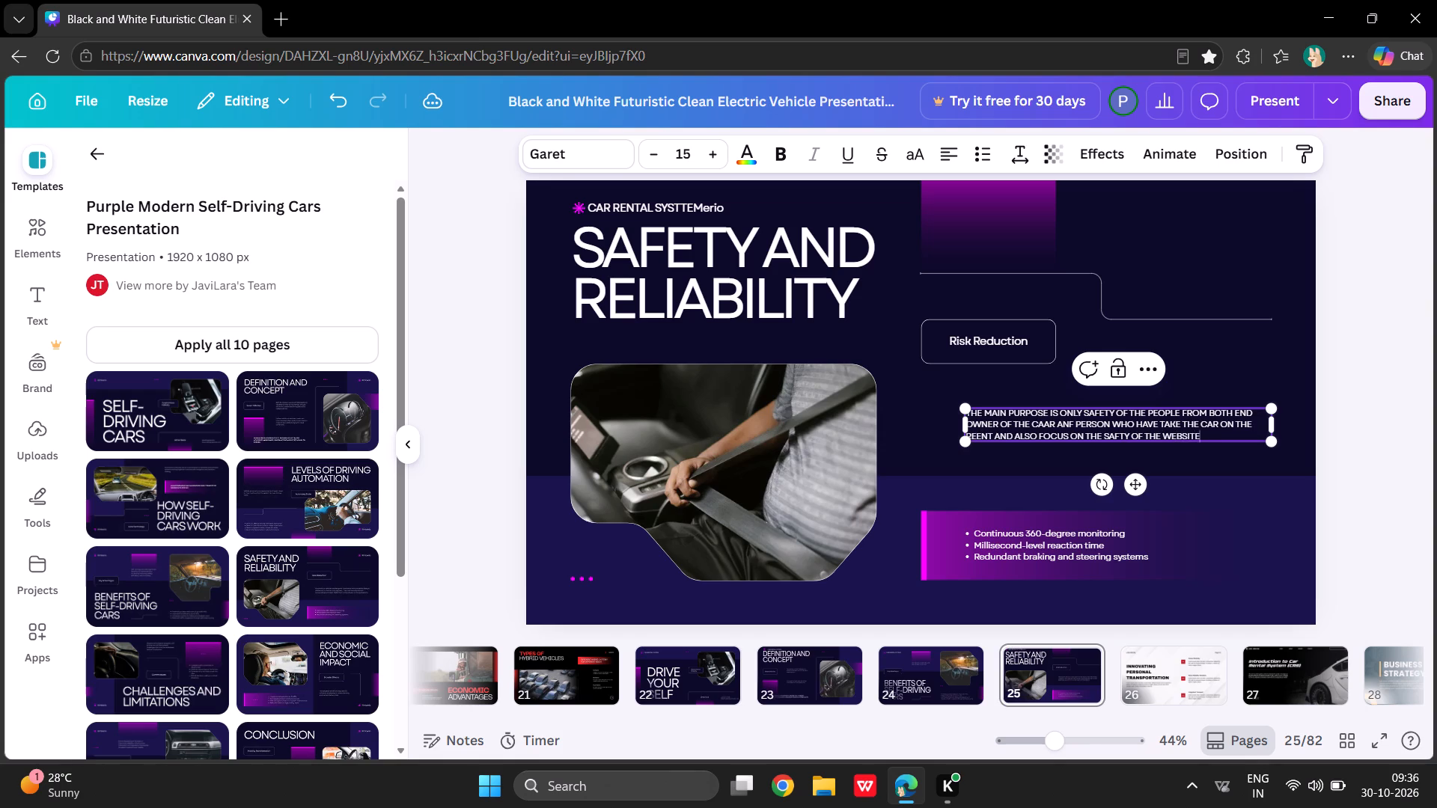
# Replace the first bullet, "Continuous 360-degree monitoring", with "TRACK THE 24/7 CAR".
pyautogui.doubleClick(1103, 545)
pyautogui.doubleClick(1120, 540)
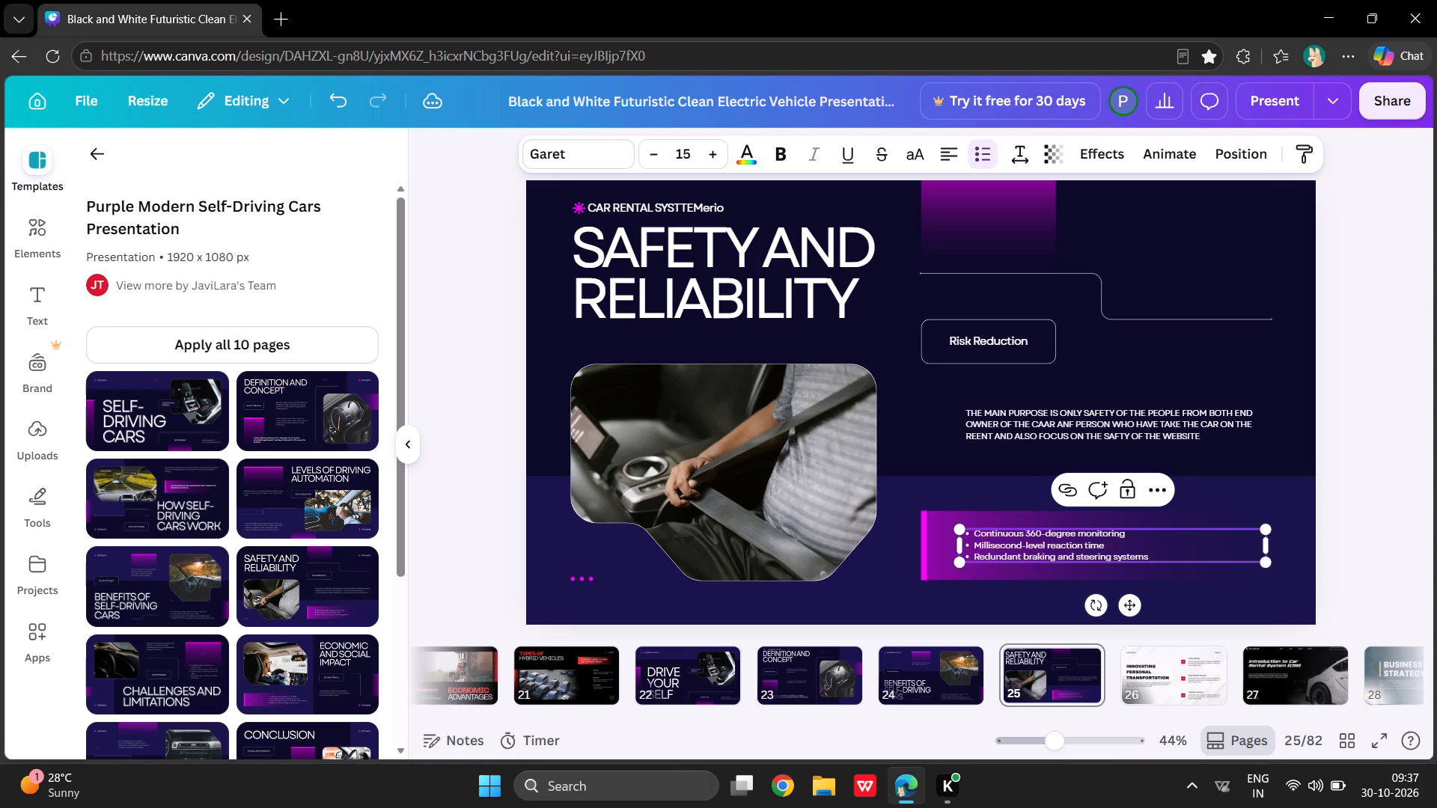
pyautogui.click(1132, 534)
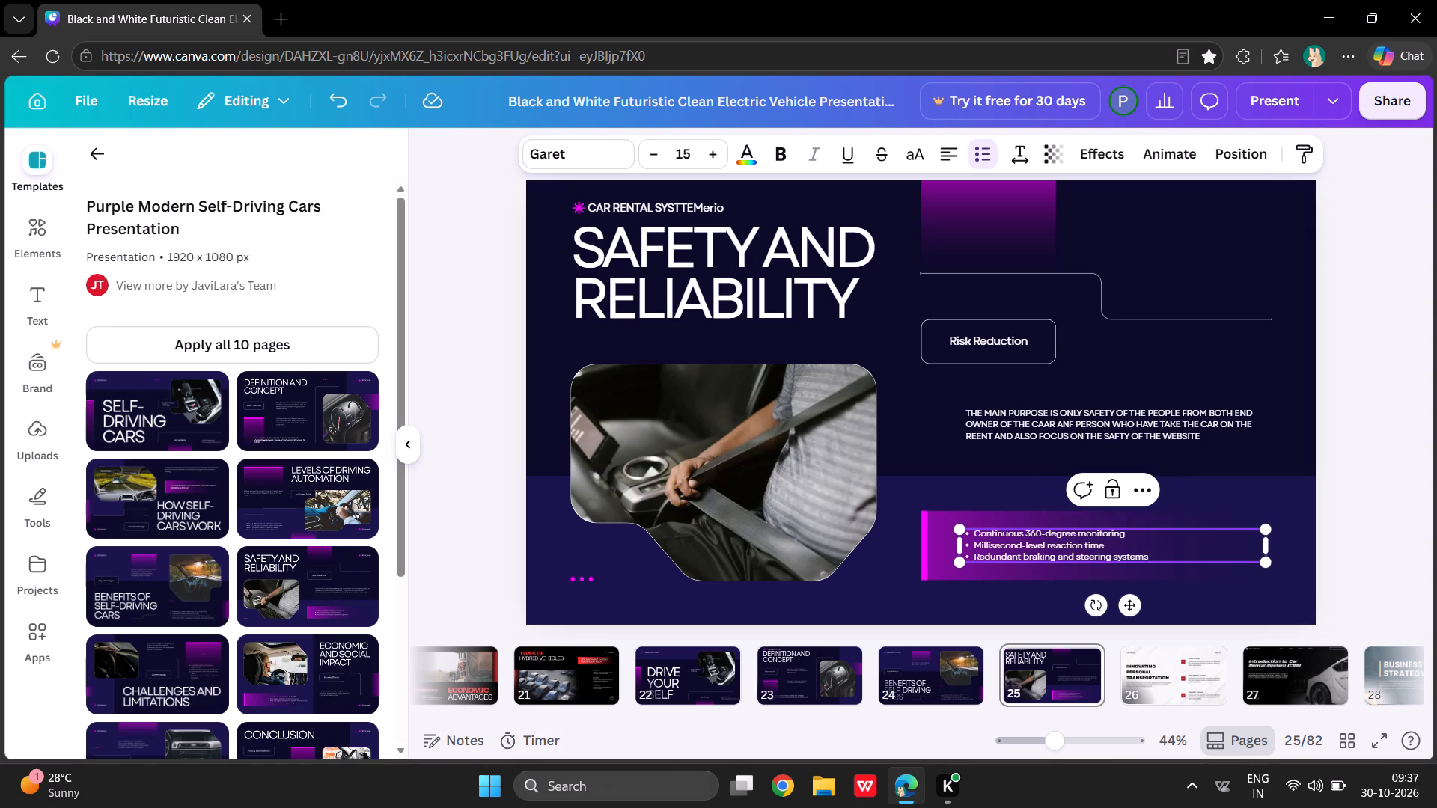
pyautogui.press('BackSpace')
pyautogui.press('BackSpace')
pyautogui.press('BackSpace')
pyautogui.press('BackSpace')
pyautogui.press('BackSpace')
pyautogui.press('BackSpace')
pyautogui.press('BackSpace')
pyautogui.press('BackSpace')
pyautogui.press('BackSpace')
pyautogui.press('BackSpace')
pyautogui.press('BackSpace')
pyautogui.press('BackSpace')
pyautogui.press('BackSpace')
pyautogui.press('BackSpace')
pyautogui.press('BackSpace')
pyautogui.press('BackSpace')
pyautogui.press('BackSpace')
pyautogui.press('BackSpace')
pyautogui.press('BackSpace')
pyautogui.press('BackSpace')
pyautogui.press('BackSpace')
pyautogui.press('BackSpace')
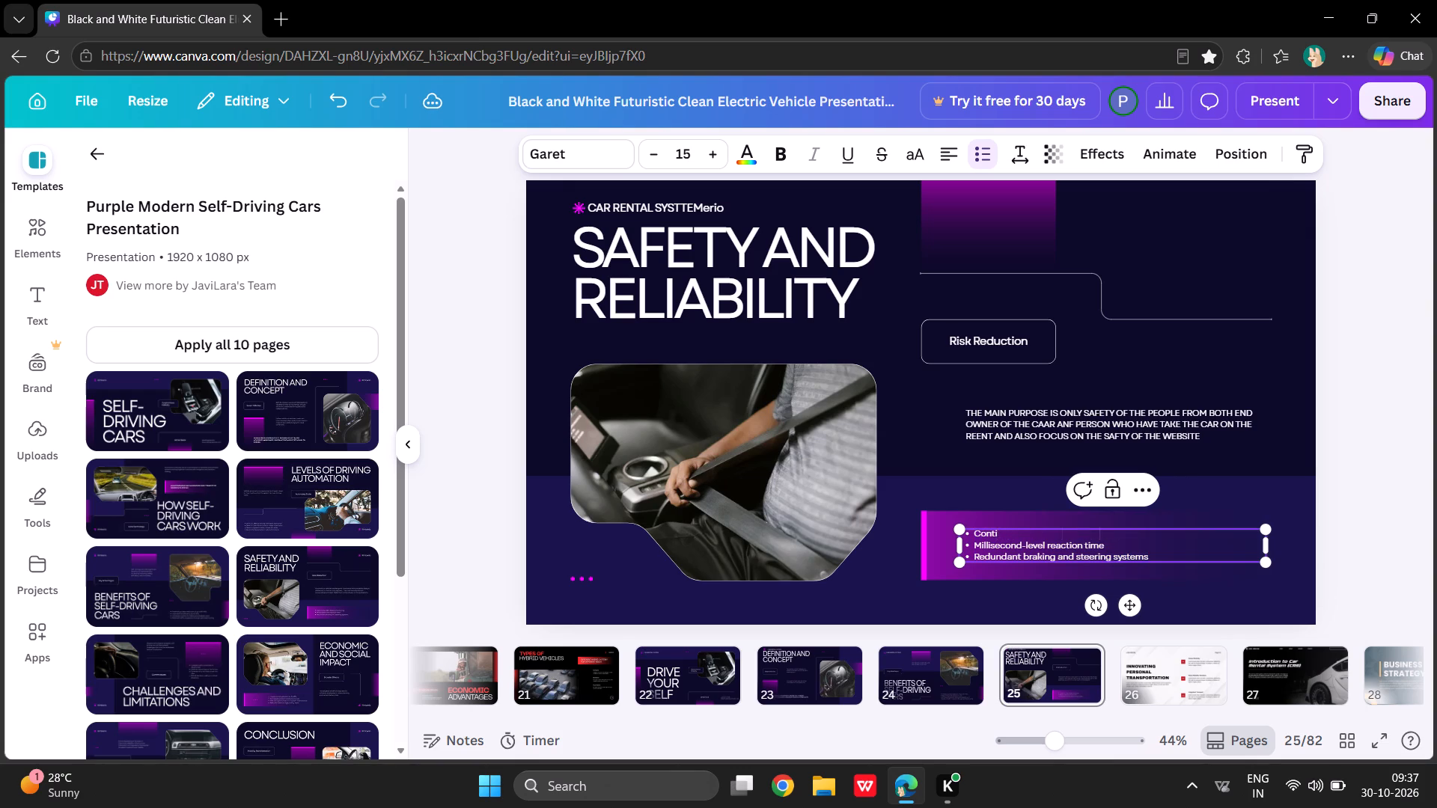
pyautogui.press('BackSpace')
pyautogui.press('BackSpace')
pyautogui.press('BackSpace')
pyautogui.press('BackSpace')
pyautogui.press('BackSpace')
pyautogui.write('TRACK R')
pyautogui.press('BackSpace')
pyautogui.write('THE 2')
pyautogui.press('4')
pyautogui.write('/7')
pyautogui.press('space')
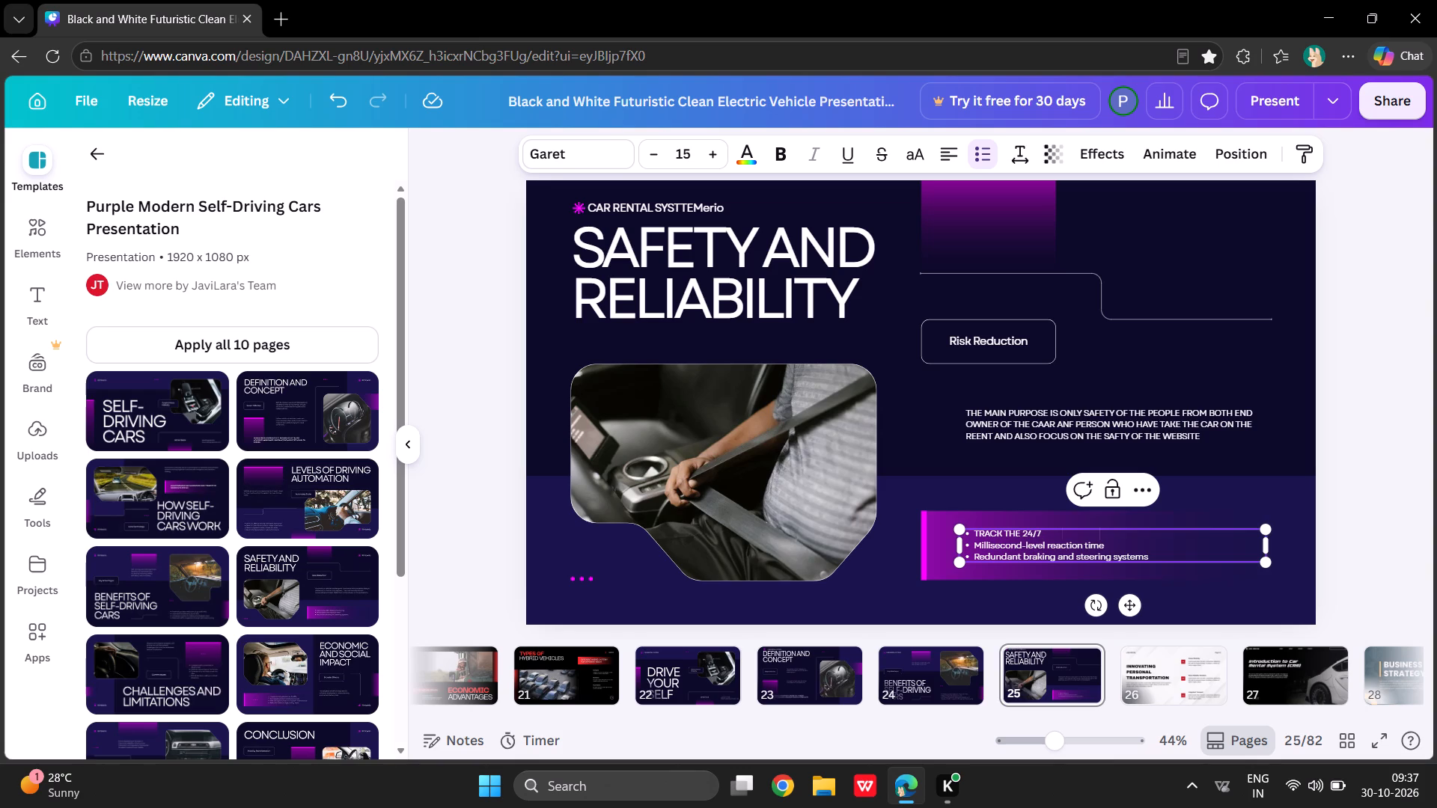
pyautogui.write('CAR')
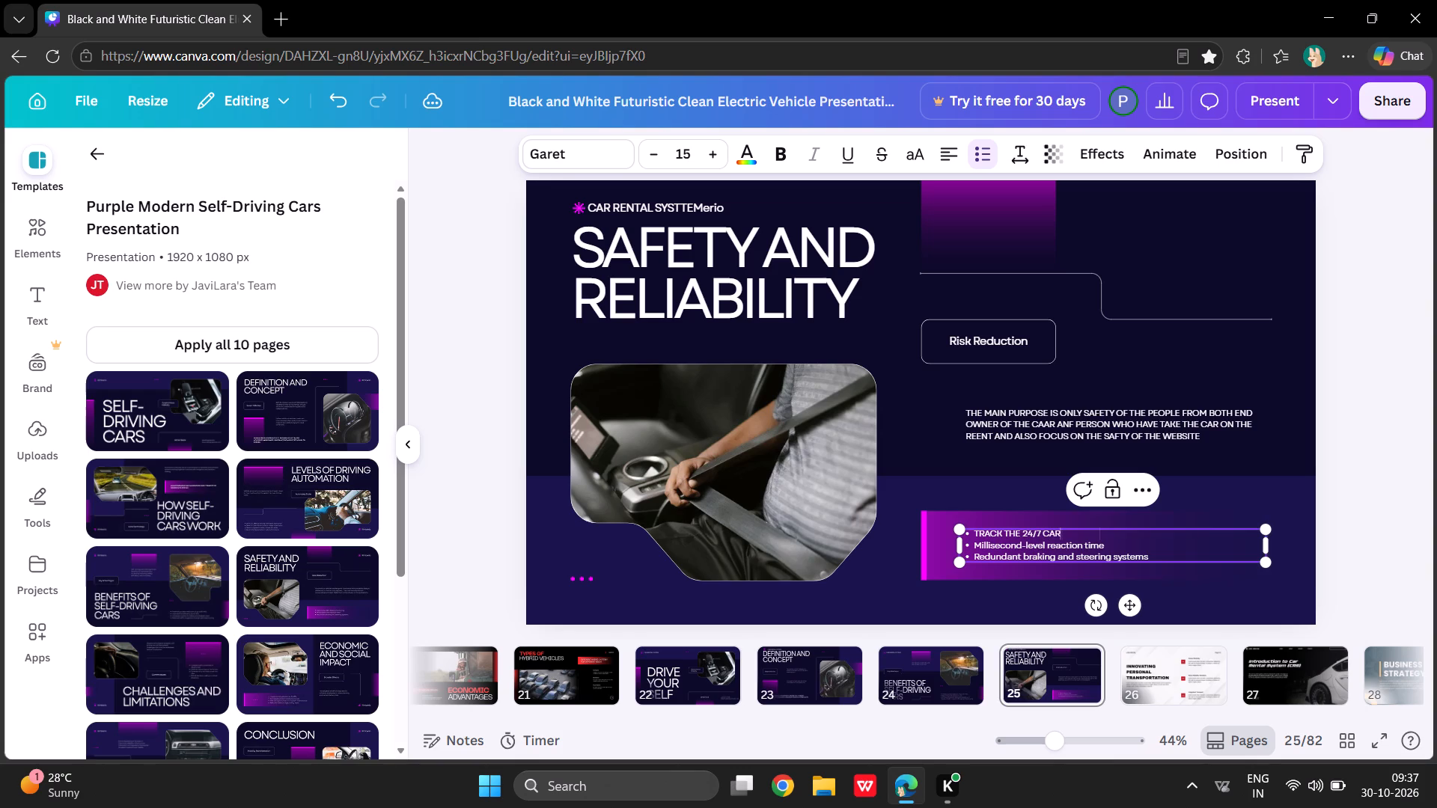
# Replace the second bullet, "Millisecond-level reaction time", with "MAXIMUM DISCOUNT WHEERE PROVIDED".
pyautogui.click(1112, 547)
pyautogui.press('BackSpace')
pyautogui.press('BackSpace')
pyautogui.press('BackSpace')
pyautogui.press('BackSpace')
pyautogui.press('BackSpace')
pyautogui.press('BackSpace')
pyautogui.press('BackSpace')
pyautogui.press('BackSpace')
pyautogui.press('BackSpace')
pyautogui.press('BackSpace')
pyautogui.press('BackSpace')
pyautogui.press('BackSpace')
pyautogui.press('BackSpace')
pyautogui.press('BackSpace')
pyautogui.press('BackSpace')
pyautogui.press('BackSpace')
pyautogui.press('BackSpace')
pyautogui.press('BackSpace')
pyautogui.press('BackSpace')
pyautogui.press('BackSpace')
pyautogui.press('BackSpace')
pyautogui.press('BackSpace')
pyautogui.press('BackSpace')
pyautogui.press('BackSpace')
pyautogui.press('BackSpace')
pyautogui.press('BackSpace')
pyautogui.press('BackSpace')
pyautogui.press('BackSpace')
pyautogui.press('BackSpace')
pyautogui.press('BackSpace')
pyautogui.press('BackSpace')
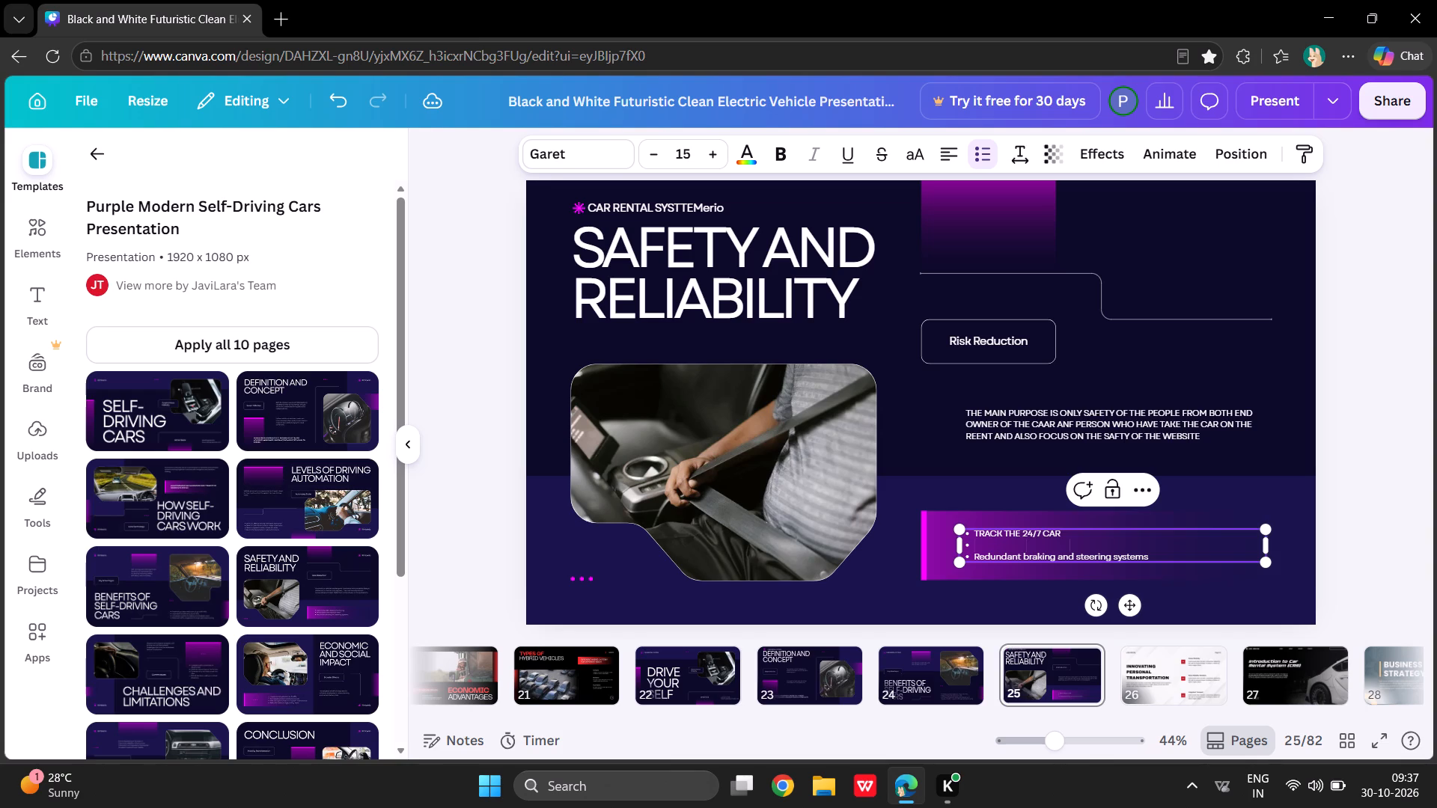
pyautogui.write('BO')
pyautogui.press('BackSpace')
pyautogui.press('BackSpace')
pyautogui.write('MAXIMUM')
pyautogui.press('space')
pyautogui.write('DISCOUNT WHEERE')
pyautogui.press('space')
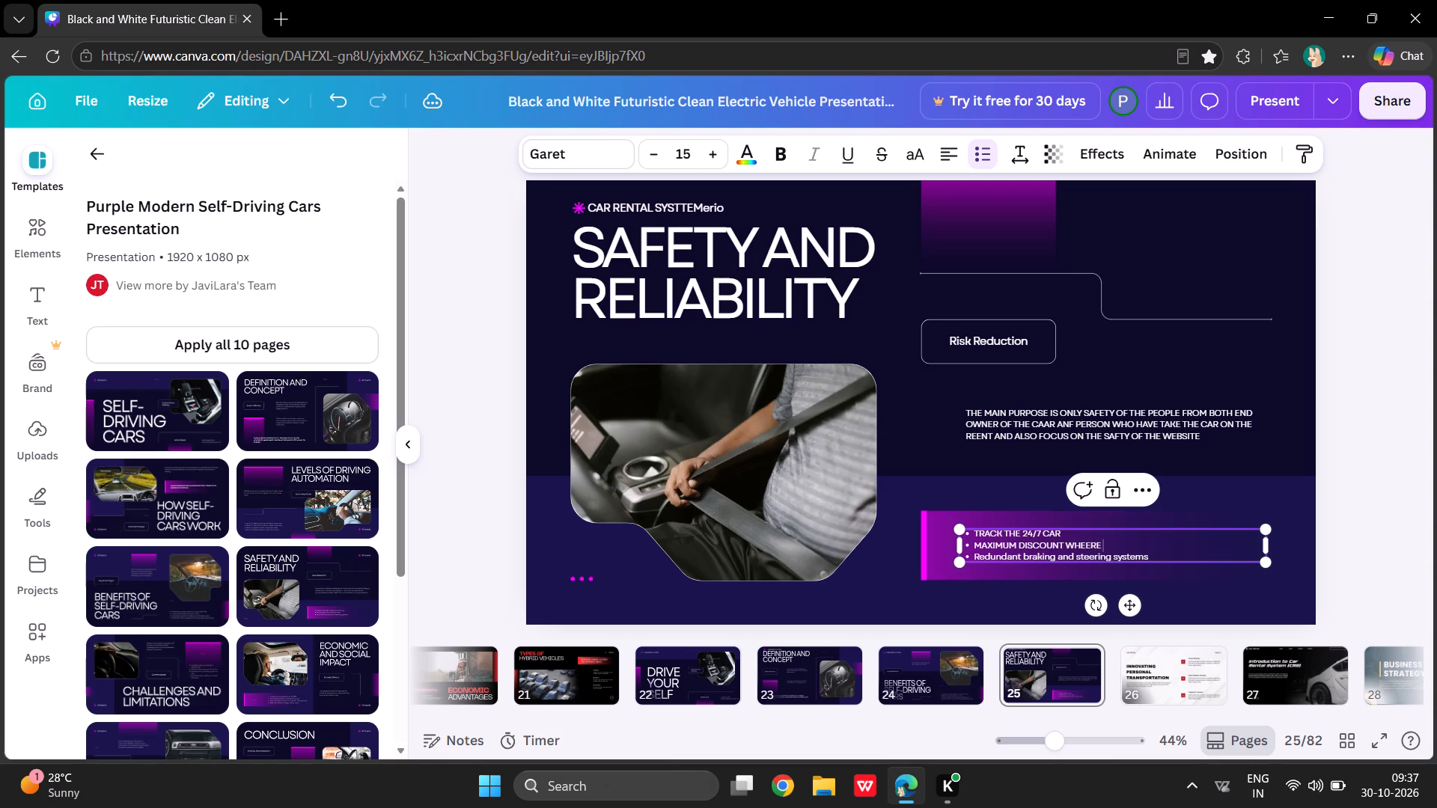
pyautogui.write('PROVIDED')
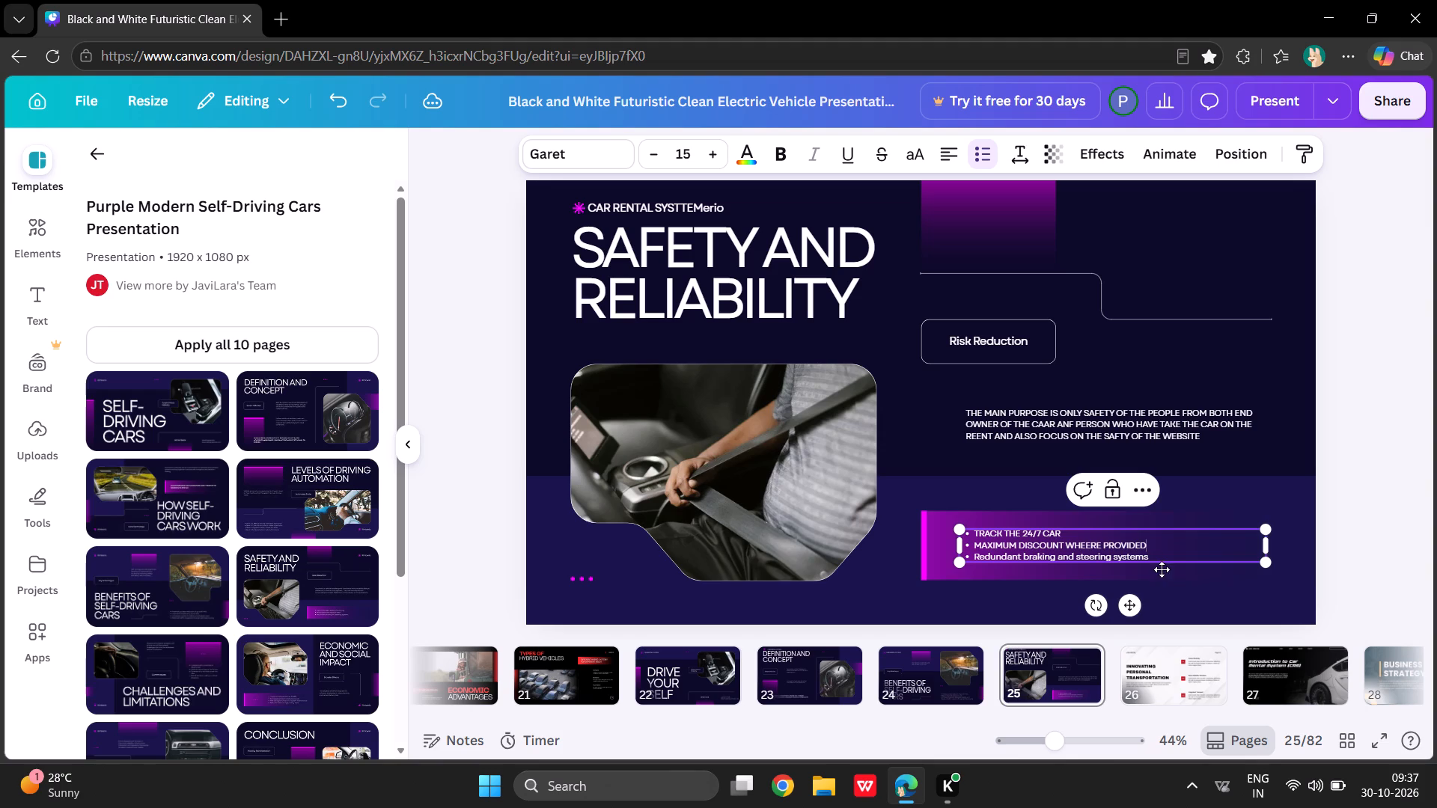
# Replace the third bullet, "Redundant braking and steering systems", with "ADD API TO YOUR WEBSITE".
pyautogui.click(1156, 557)
pyautogui.press('BackSpace')
pyautogui.press('BackSpace')
pyautogui.press('BackSpace')
pyautogui.press('BackSpace')
pyautogui.press('BackSpace')
pyautogui.press('BackSpace')
pyautogui.press('BackSpace')
pyautogui.press('BackSpace')
pyautogui.press('BackSpace')
pyautogui.press('BackSpace')
pyautogui.press('BackSpace')
pyautogui.press('BackSpace')
pyautogui.press('BackSpace')
pyautogui.press('BackSpace')
pyautogui.press('BackSpace')
pyautogui.press('BackSpace')
pyautogui.press('BackSpace')
pyautogui.press('BackSpace')
pyautogui.press('BackSpace')
pyautogui.press('BackSpace')
pyautogui.press('BackSpace')
pyautogui.press('BackSpace')
pyautogui.press('BackSpace')
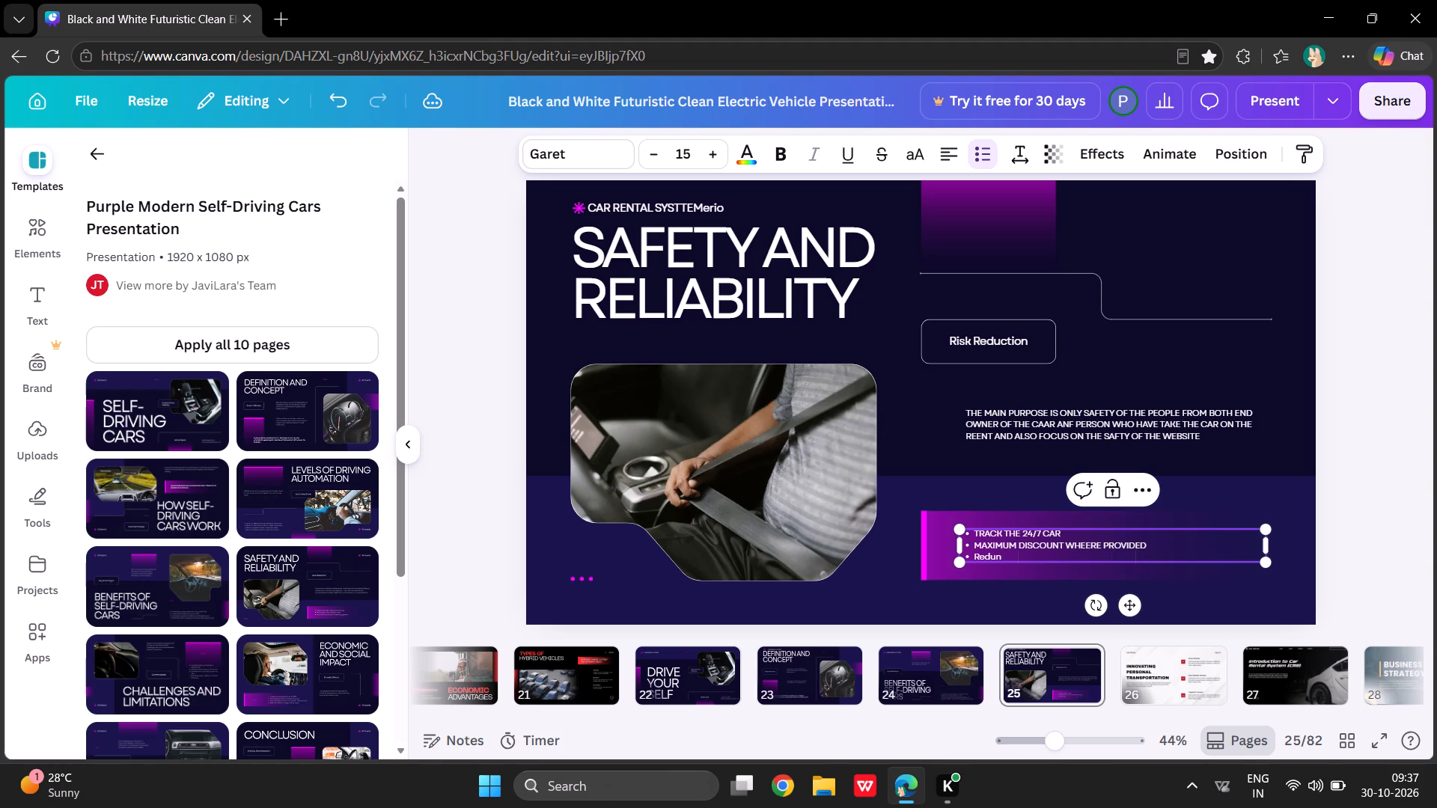
pyautogui.press('BackSpace')
pyautogui.press('BackSpace')
pyautogui.press('BackSpace')
pyautogui.press('BackSpace')
pyautogui.press('BackSpace')
pyautogui.press('a')
pyautogui.write('DD API')
pyautogui.press('space')
pyautogui.write('TO YOUR WEBSITE')
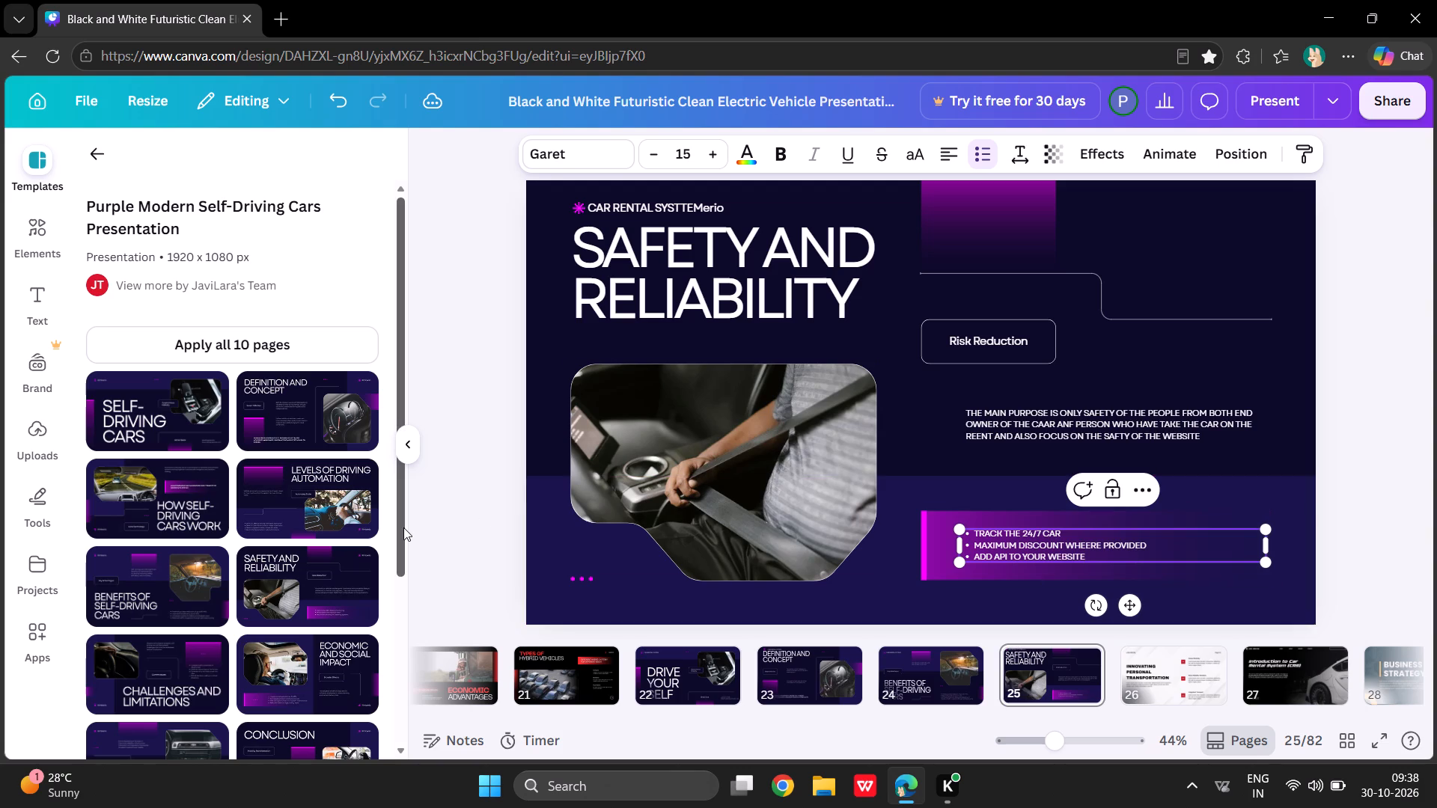
# Add the "Challenges and Limitations" template page as a new page after the Safety and Reliability page.
pyautogui.scroll(-1, 291, 566)
pyautogui.click(202, 508)
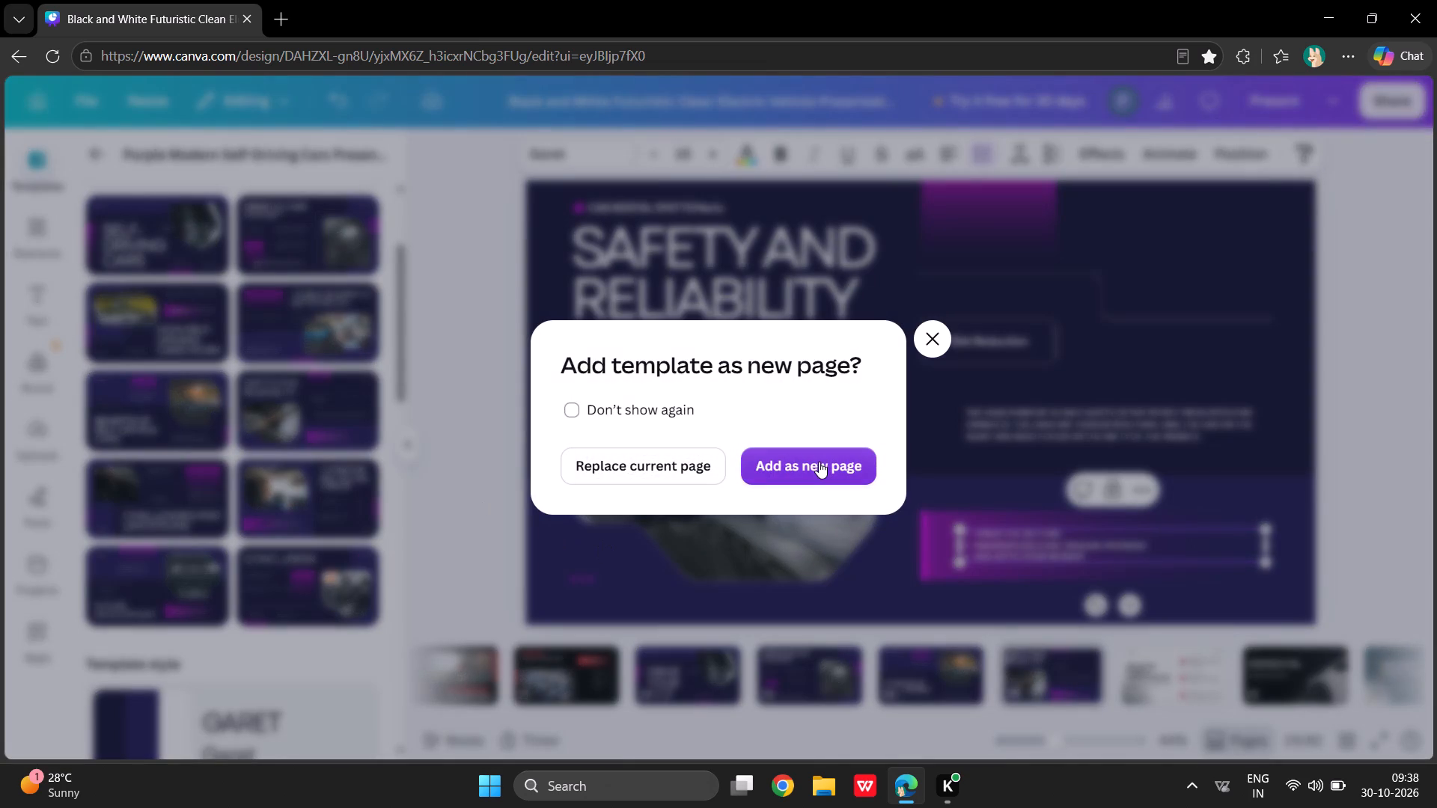
pyautogui.click(819, 462)
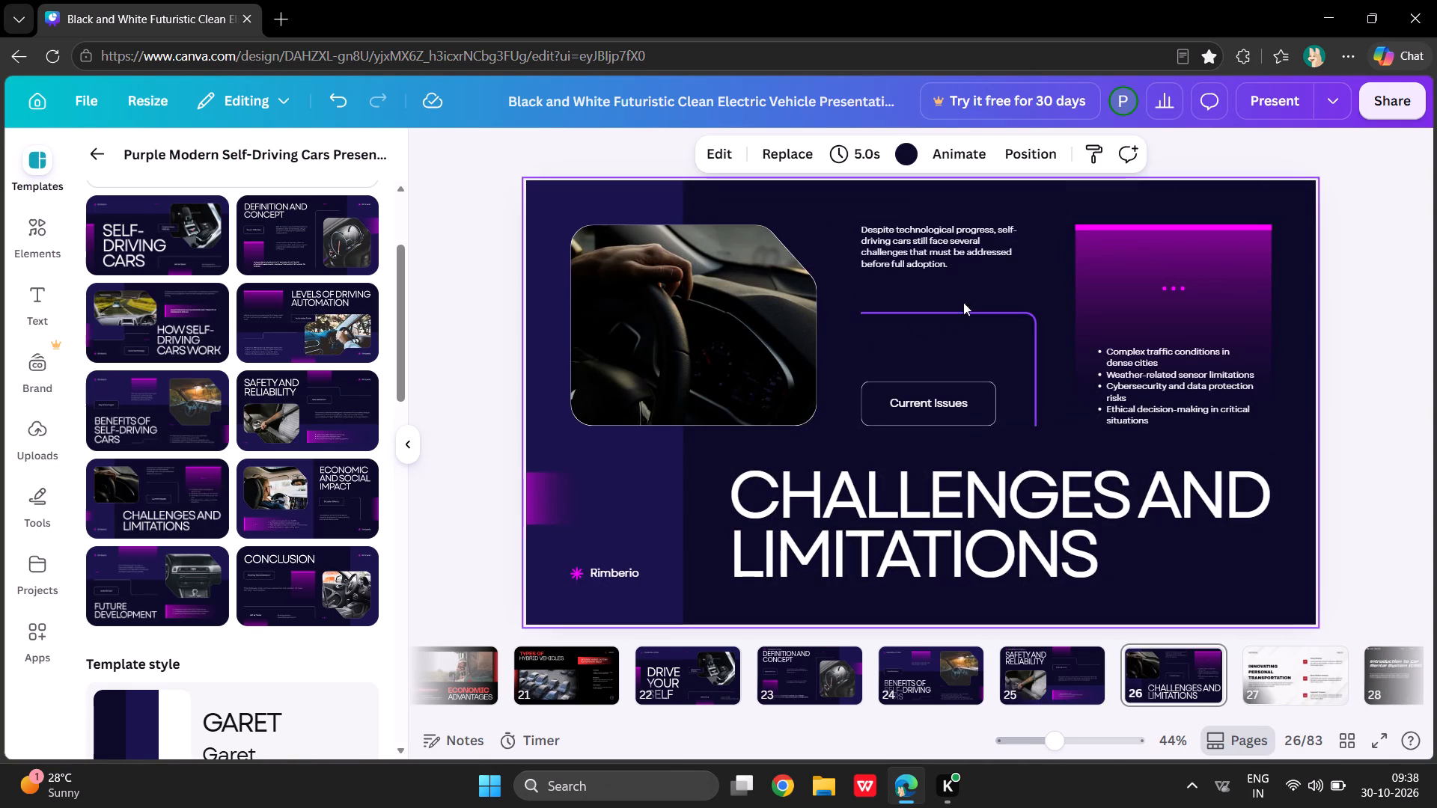
# Replace the paragraph starting "Despite technological progress" with "CHALLENGS ARE FACES SUCH AS THE FAKE REGISTRATION BY FAKE BOOKING ,SERVER DOWN ,SLOW NETWORKING".
pyautogui.doubleClick(947, 231)
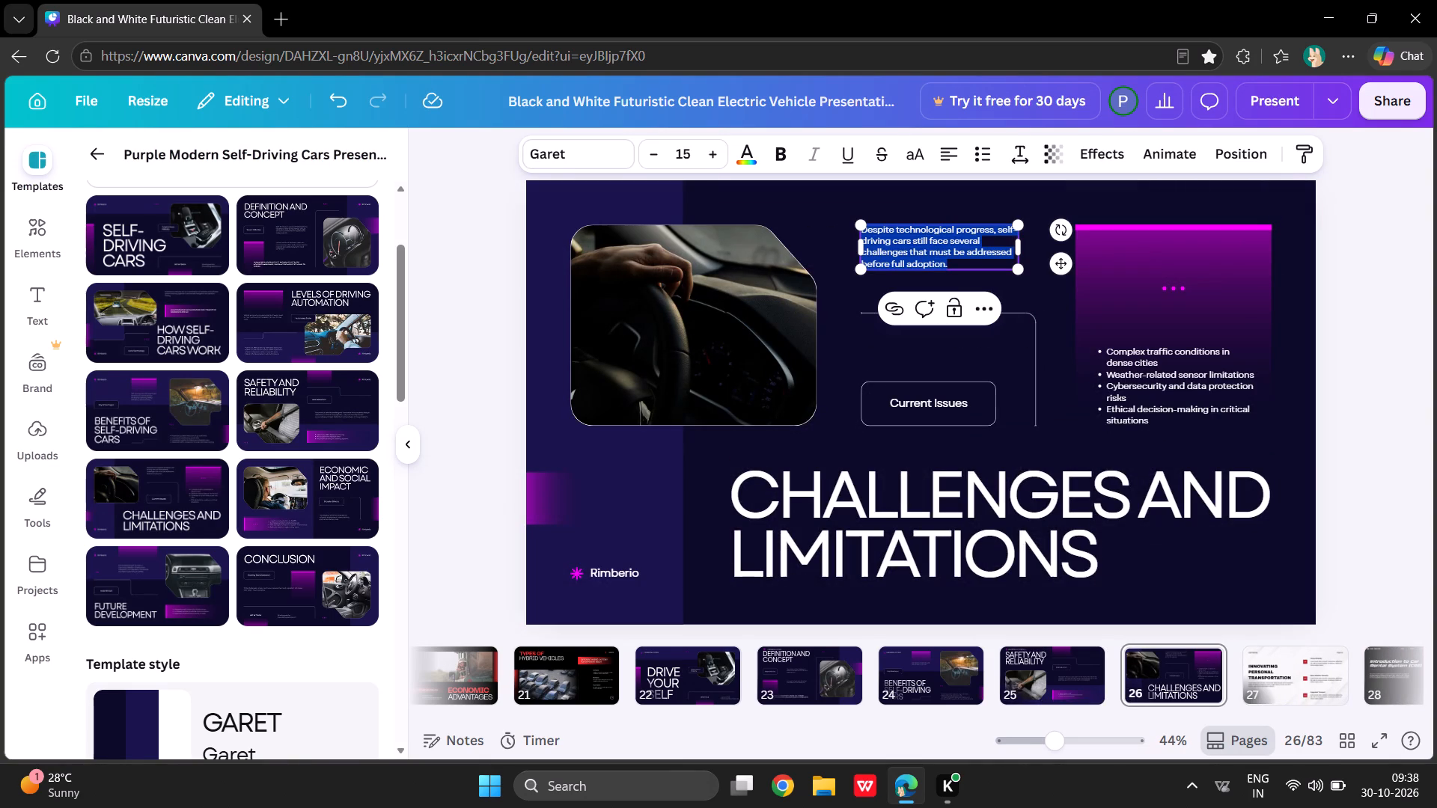
pyautogui.press('BackSpace')
pyautogui.press('c')
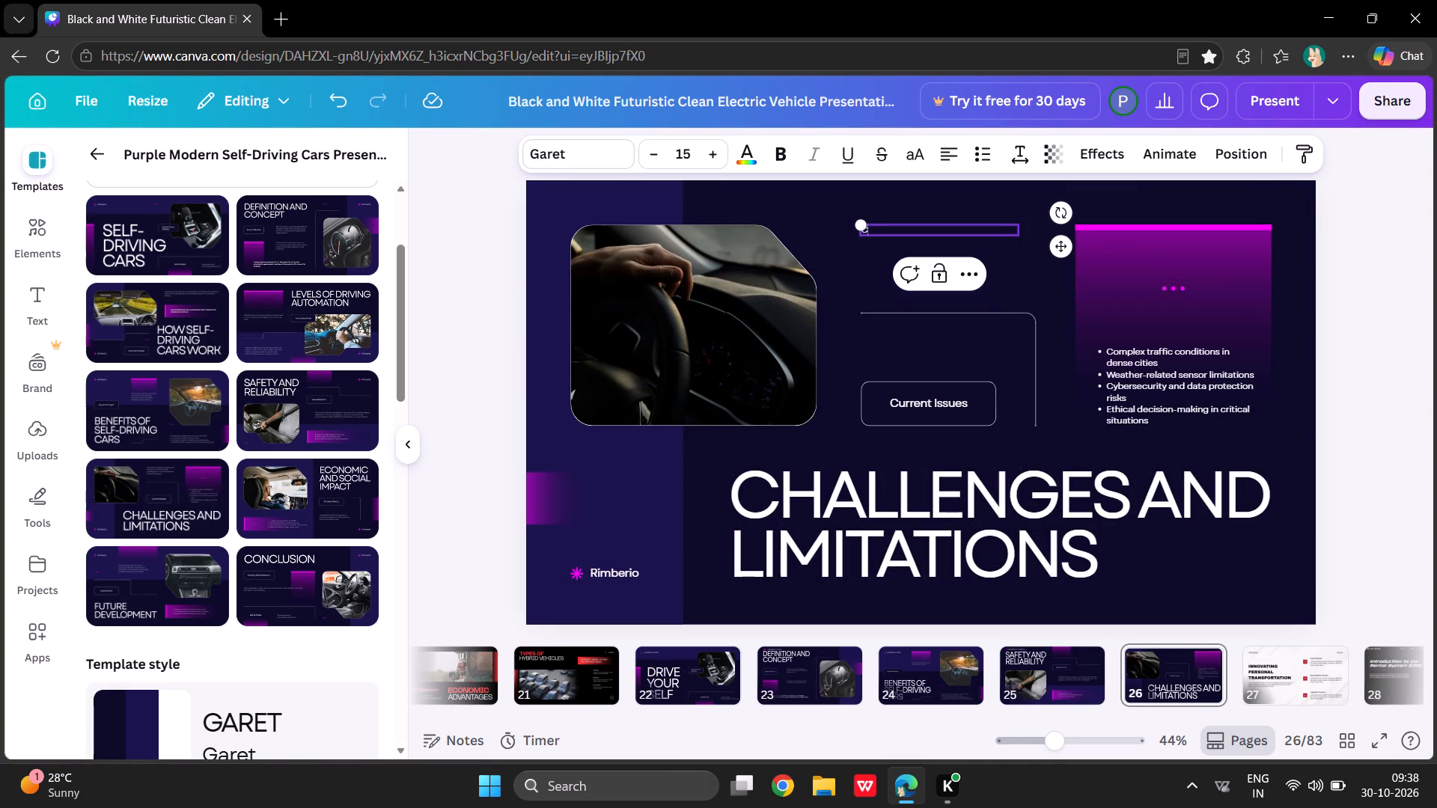
pyautogui.write('HA')
pyautogui.write('LLEN')
pyautogui.write('GS ARE FACES')
pyautogui.press('space')
pyautogui.write('SUCH A')
pyautogui.press('space')
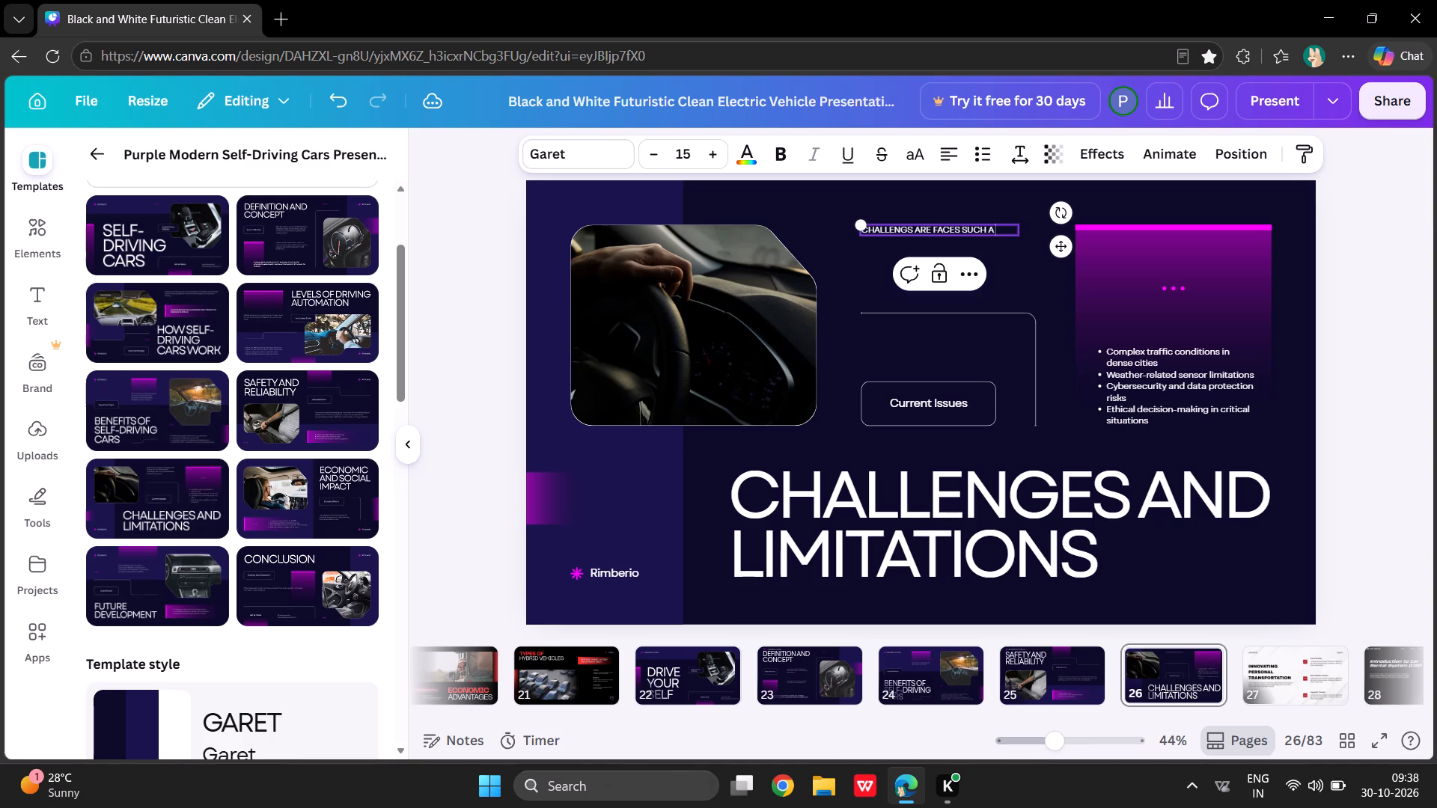
pyautogui.press('BackSpace')
pyautogui.press('s')
pyautogui.write('THE')
pyautogui.press('BackSpace')
pyautogui.press('BackSpace')
pyautogui.press('BackSpace')
pyautogui.press('space')
pyautogui.write('THE')
pyautogui.press('space')
pyautogui.press('space')
pyautogui.write('FAKE REGISTRATION')
pyautogui.press('space')
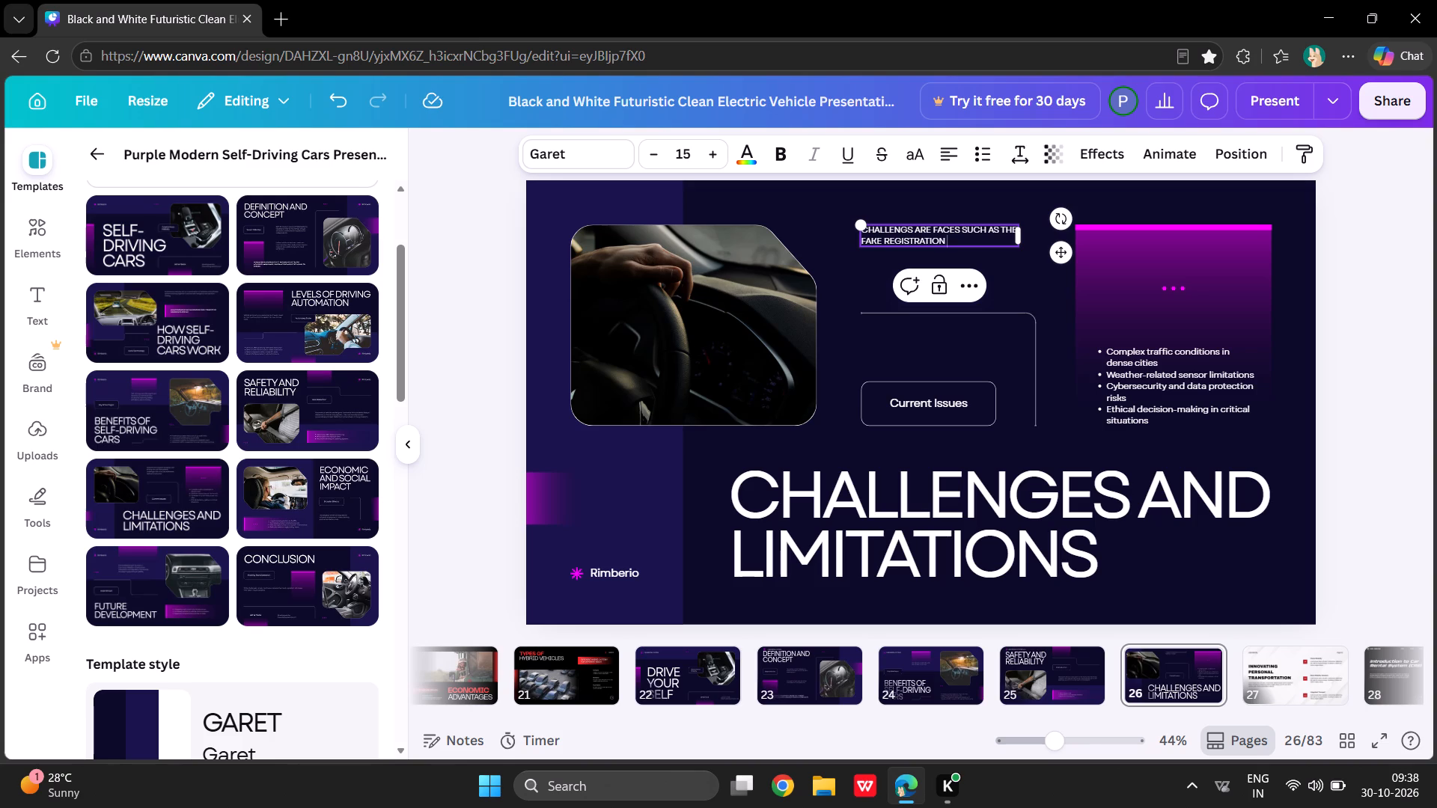
pyautogui.write('BY FAKE')
pyautogui.press('space')
pyautogui.press('space')
pyautogui.write('BOOKING')
pyautogui.press('space')
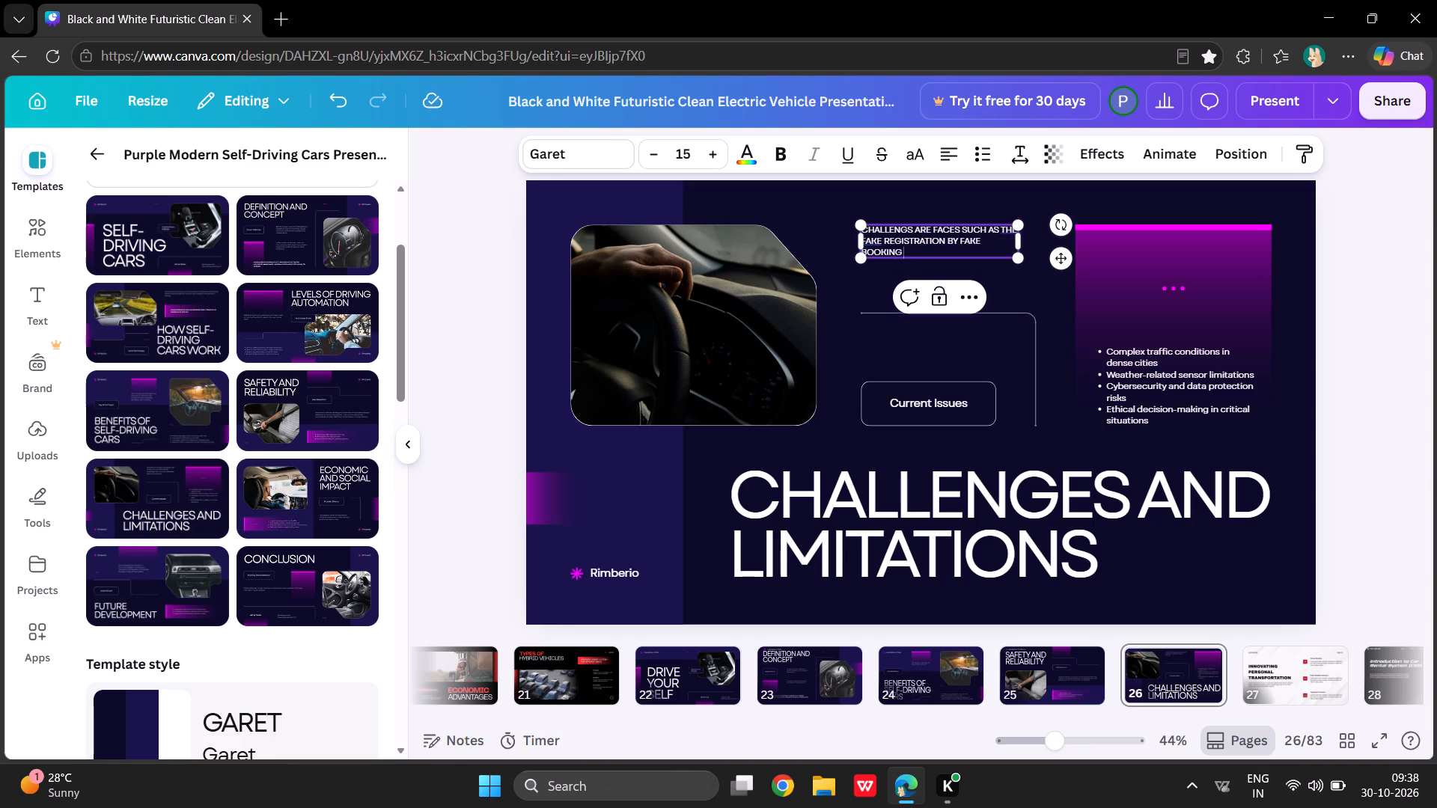
pyautogui.write(',SU')
pyautogui.press('BackSpace')
pyautogui.write('ERVER')
pyautogui.press('space')
pyautogui.write('DOWN')
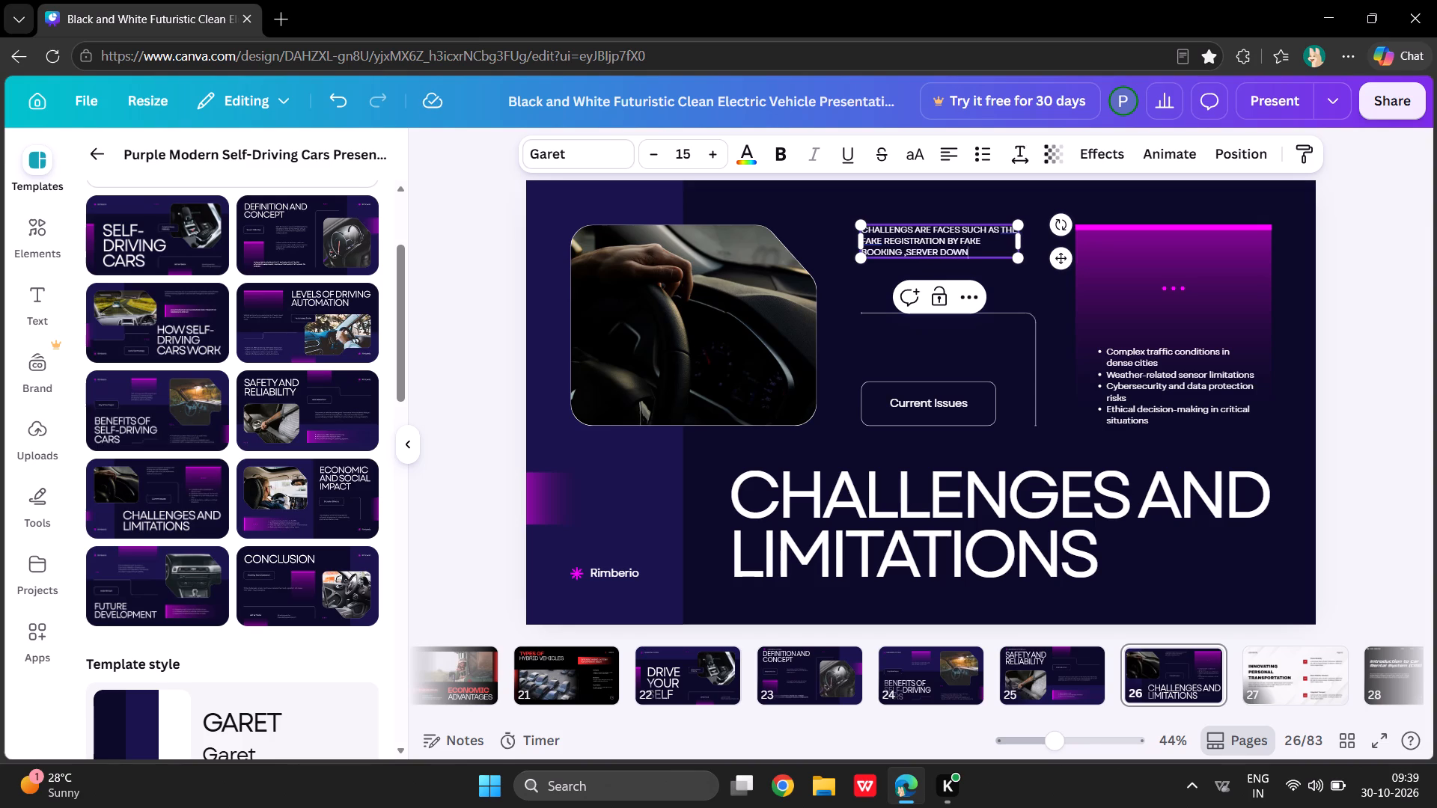
pyautogui.press('space')
pyautogui.write(',SLOW NET')
pyautogui.write('WORKING')
pyautogui.press('space')
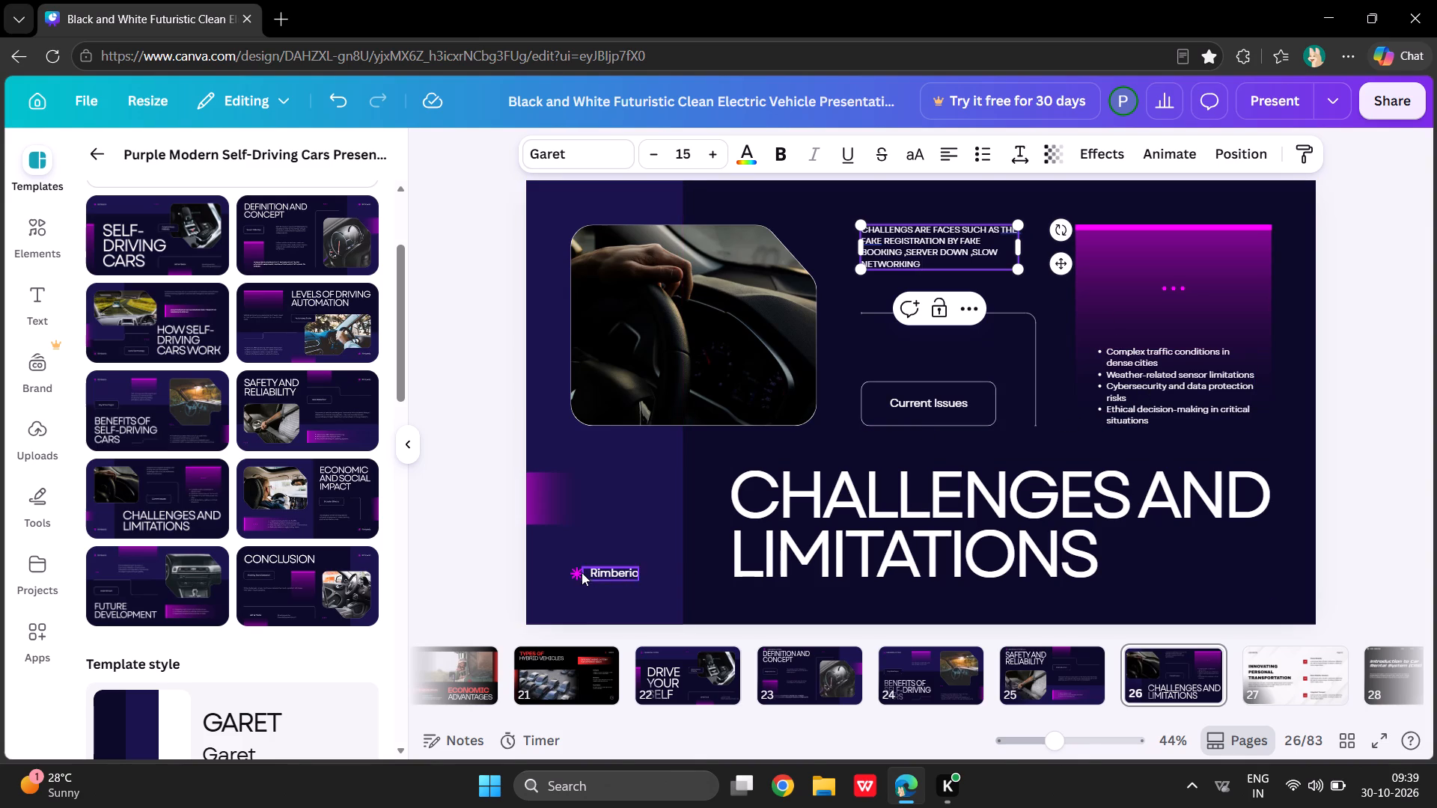
# Move the pink star icon and the "Rimberio" brand text side by side above the photo, starting at its left edge.
pyautogui.moveTo(582, 573); pyautogui.dragTo(585, 201)
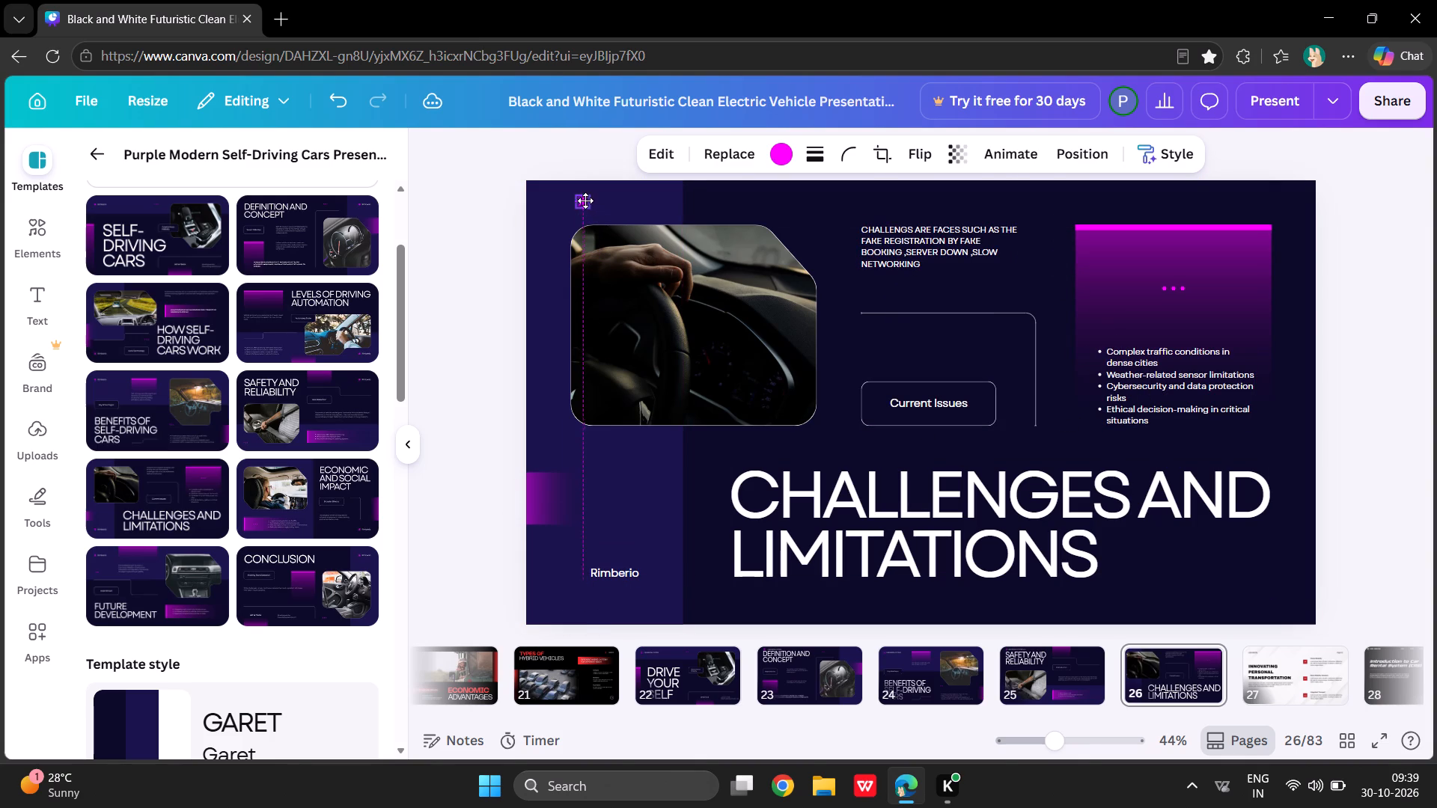
pyautogui.moveTo(585, 201); pyautogui.dragTo(570, 202)
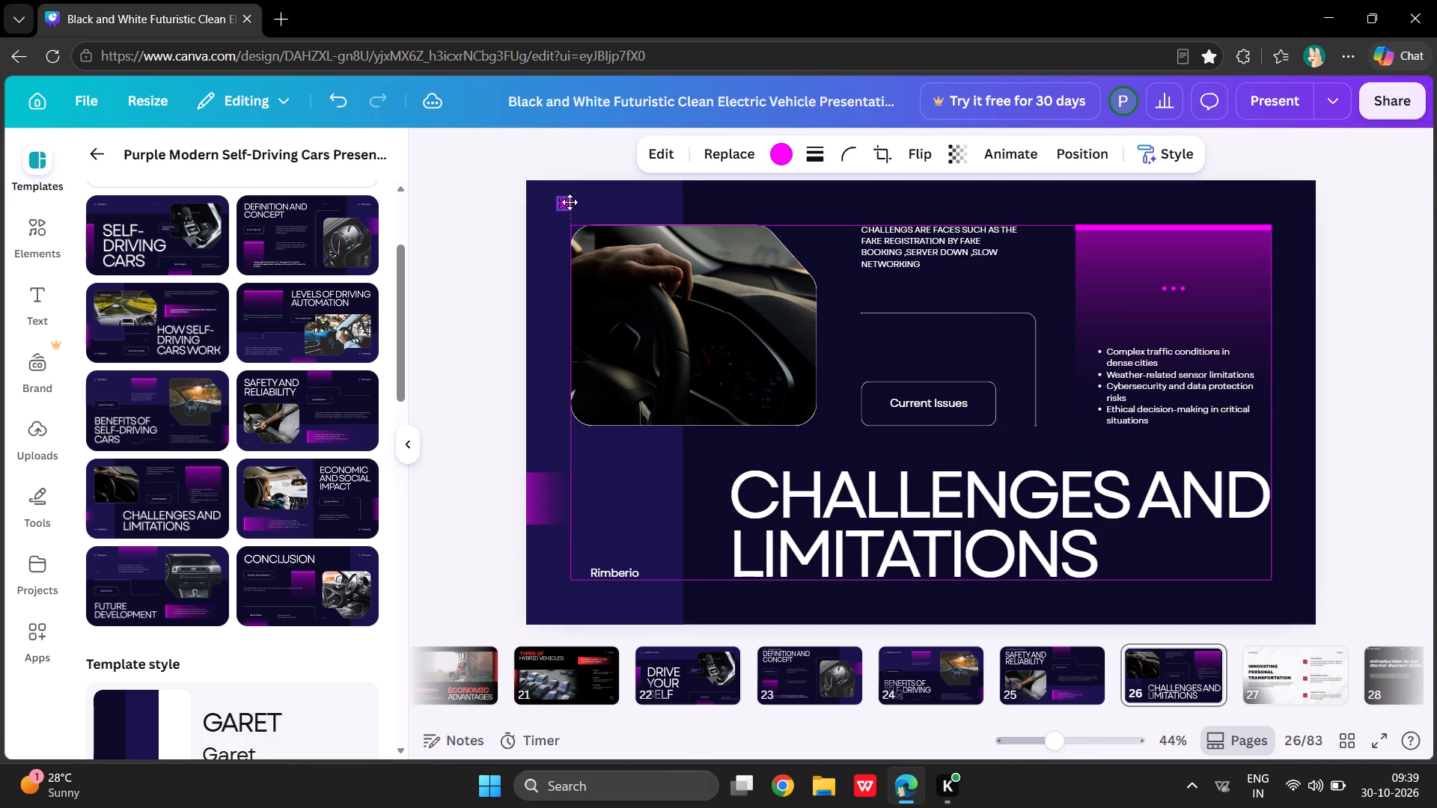
pyautogui.moveTo(570, 202); pyautogui.dragTo(579, 204)
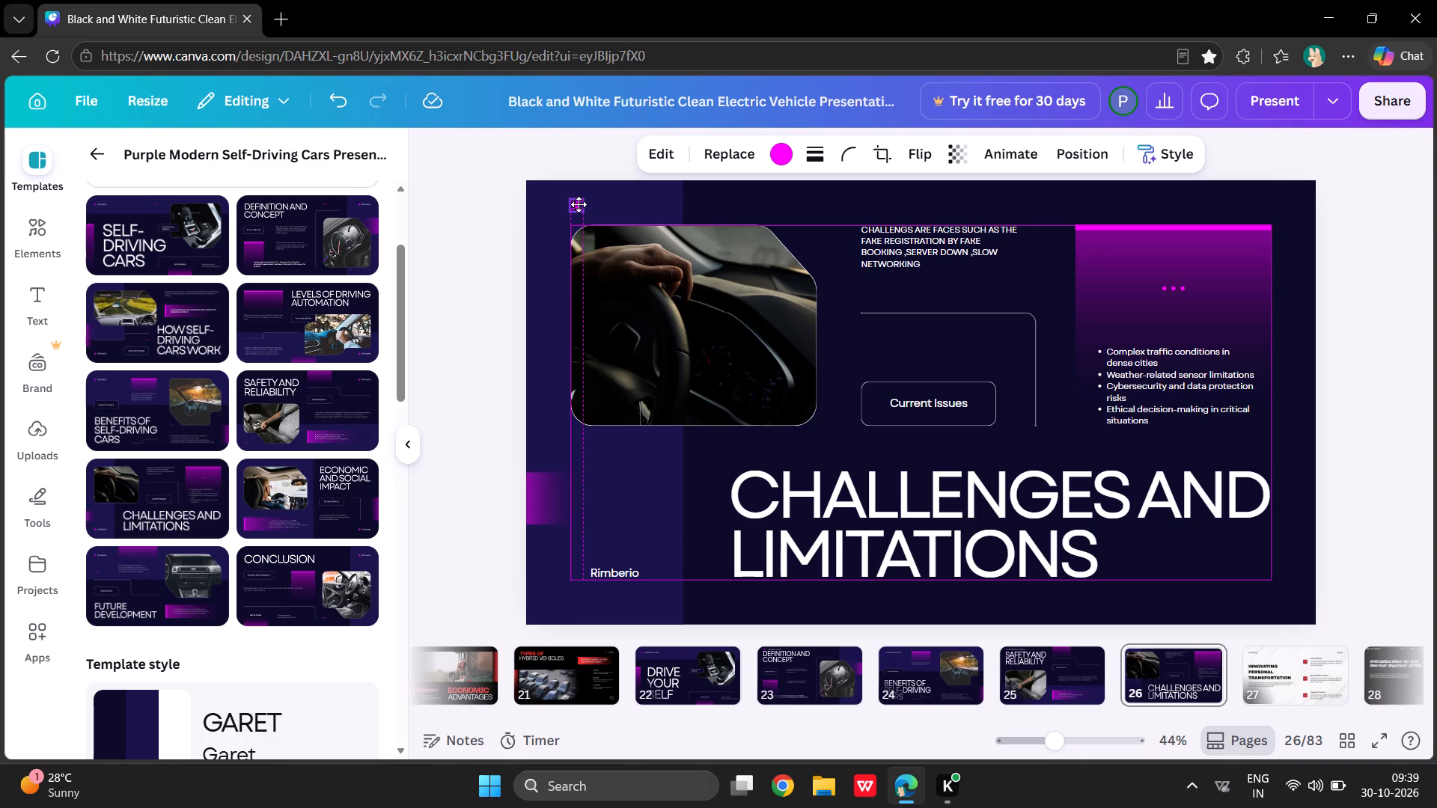
pyautogui.moveTo(579, 204); pyautogui.dragTo(579, 203)
pyautogui.press(';')
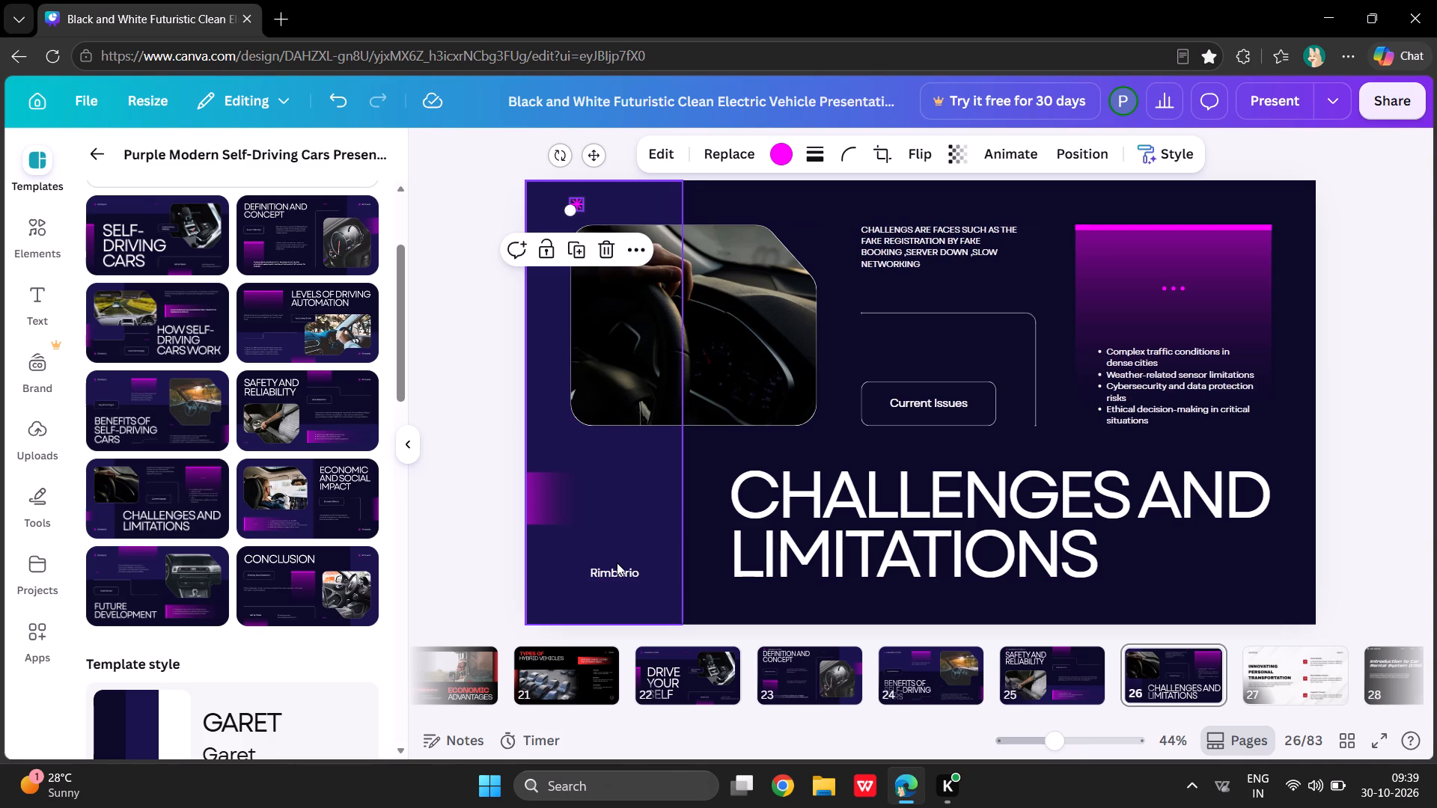
pyautogui.moveTo(604, 574); pyautogui.dragTo(643, 204)
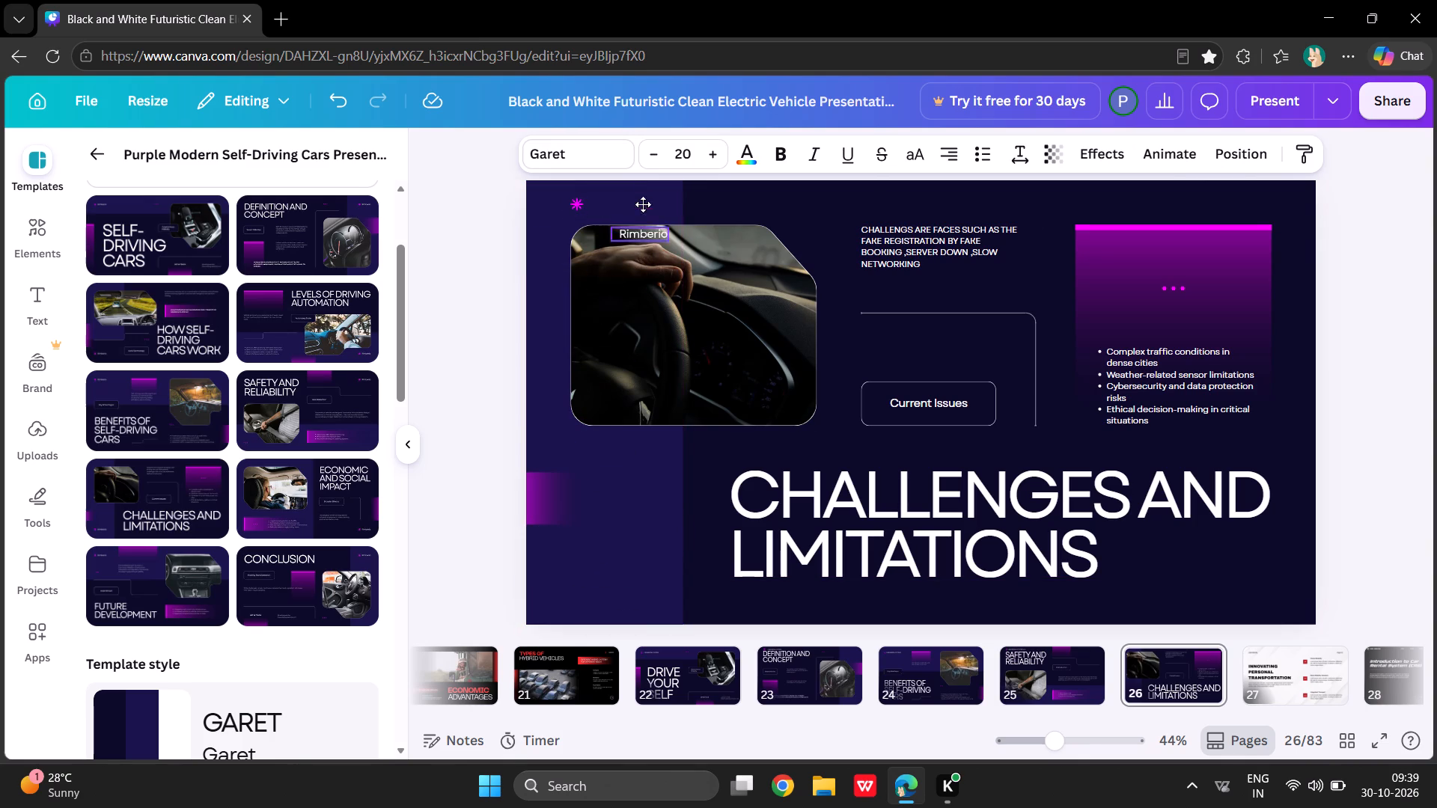
pyautogui.moveTo(643, 204); pyautogui.dragTo(614, 206)
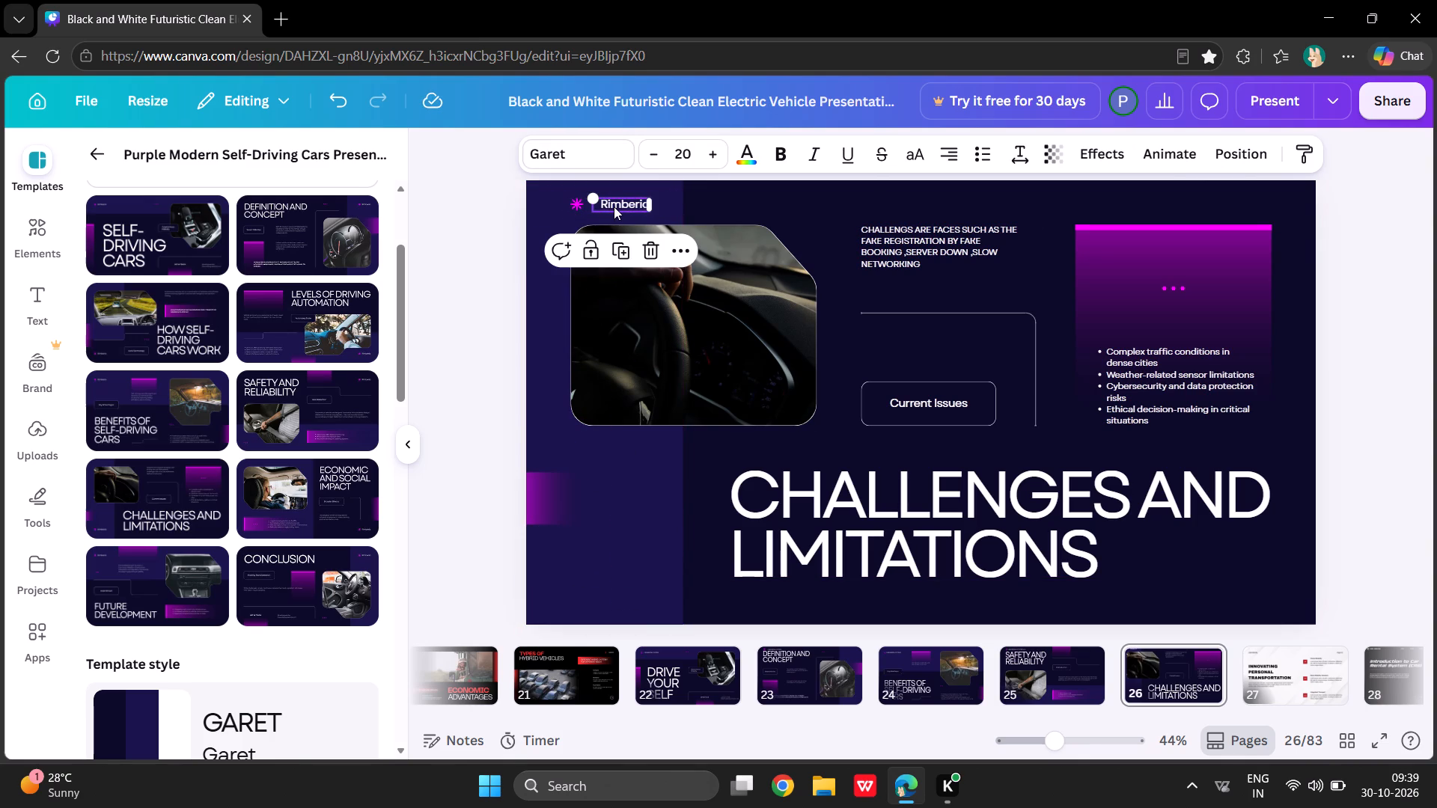
# Replace the "Rimberio" brand text with "CAR RENTAL SYSTEM" and widen its text box to fit on one line.
pyautogui.tripleClick(614, 206)
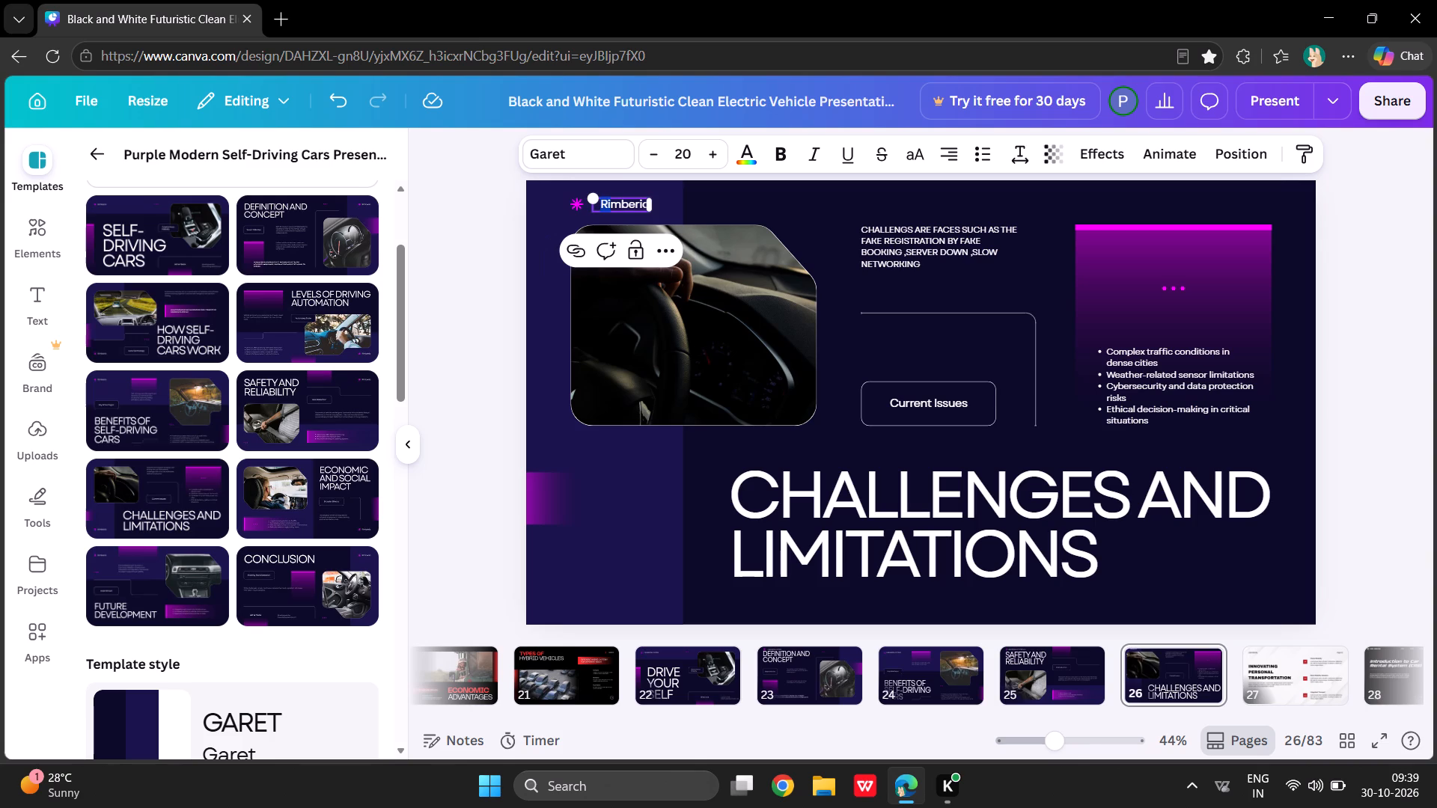
pyautogui.doubleClick(613, 206)
pyautogui.press('BackSpace')
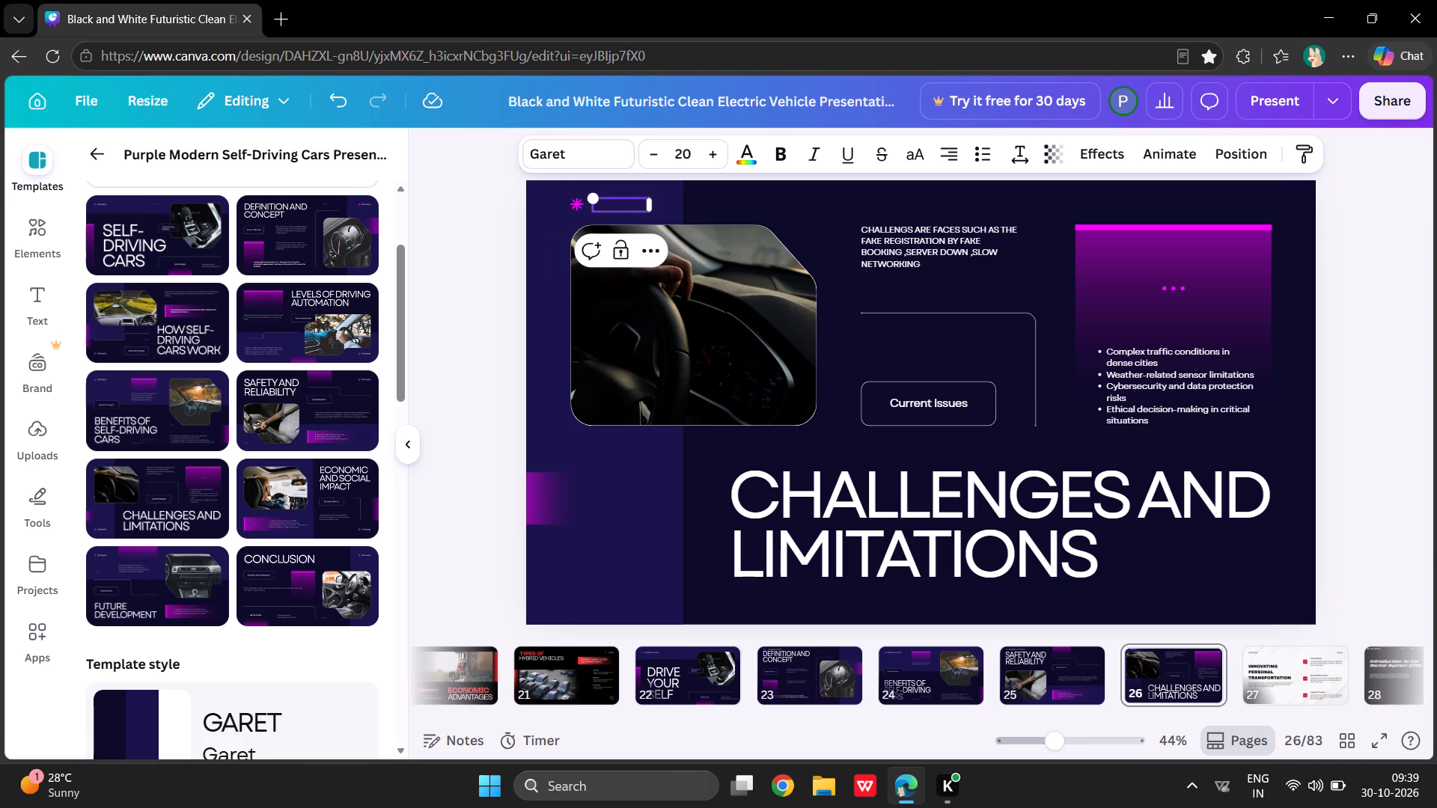
pyautogui.write('CAR RENTAL')
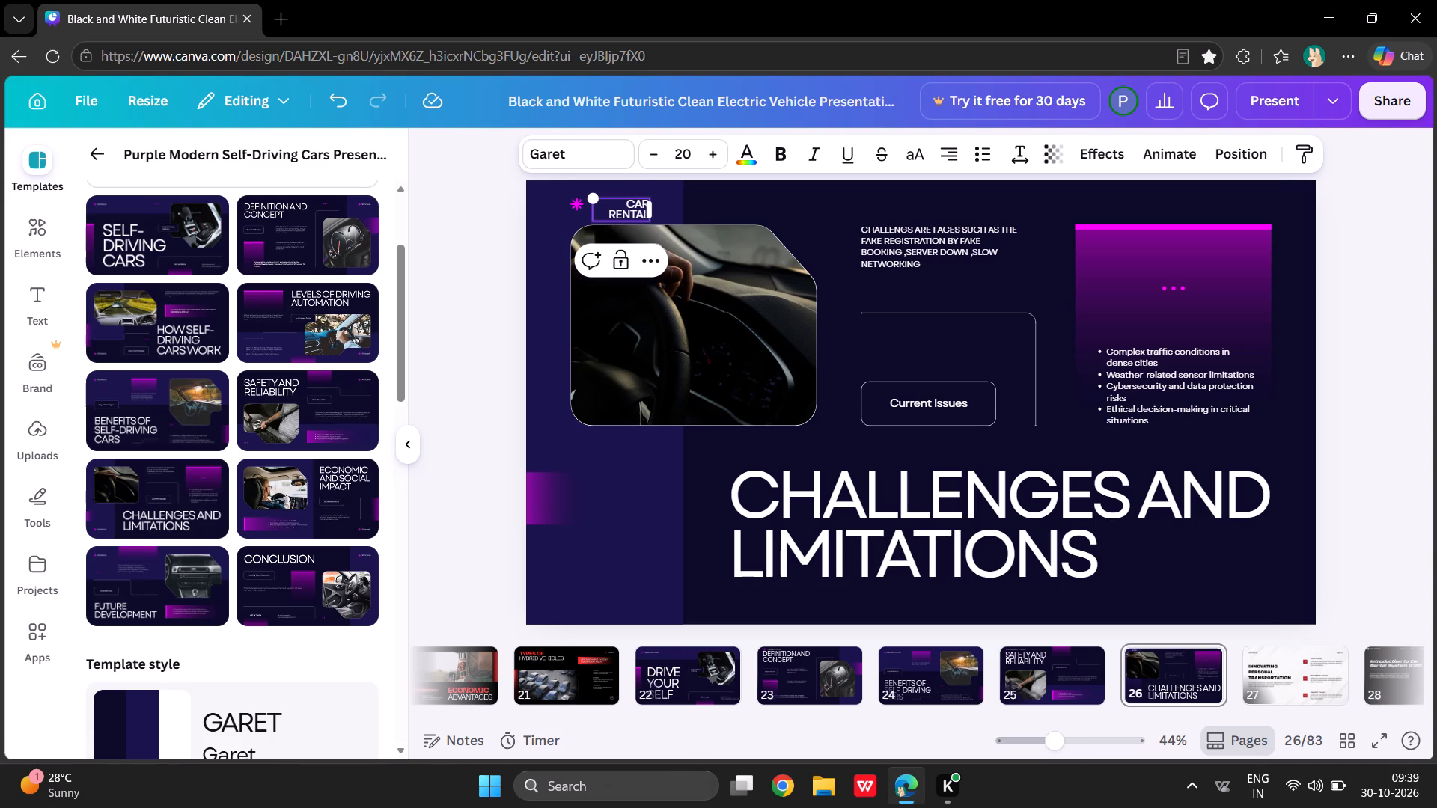
pyautogui.press('space')
pyautogui.write('SYSTEM')
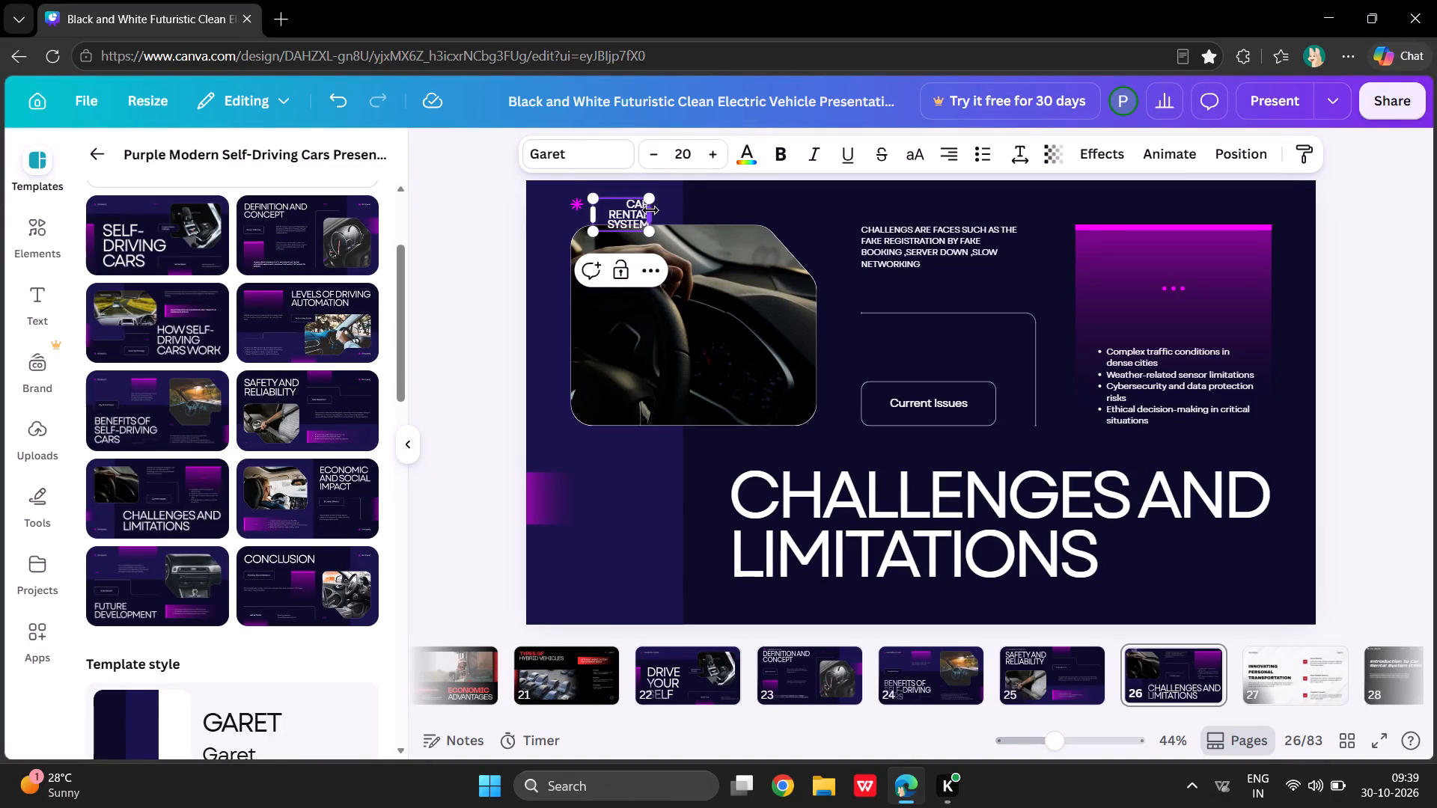
pyautogui.moveTo(650, 210); pyautogui.dragTo(712, 203)
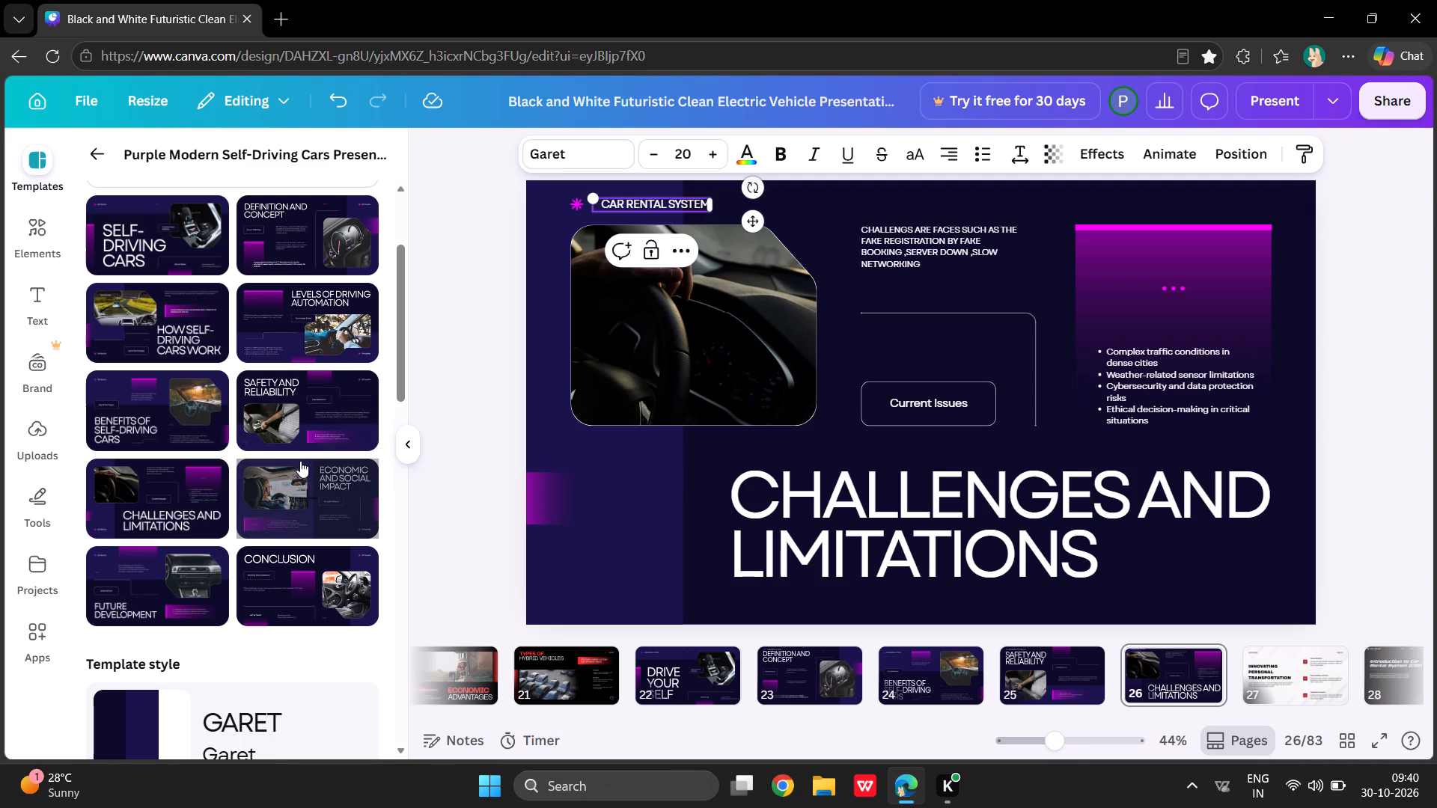
# Add the "Economic and Social Impact" template page as a new page after the Challenges and Limitations page.
pyautogui.click(305, 497)
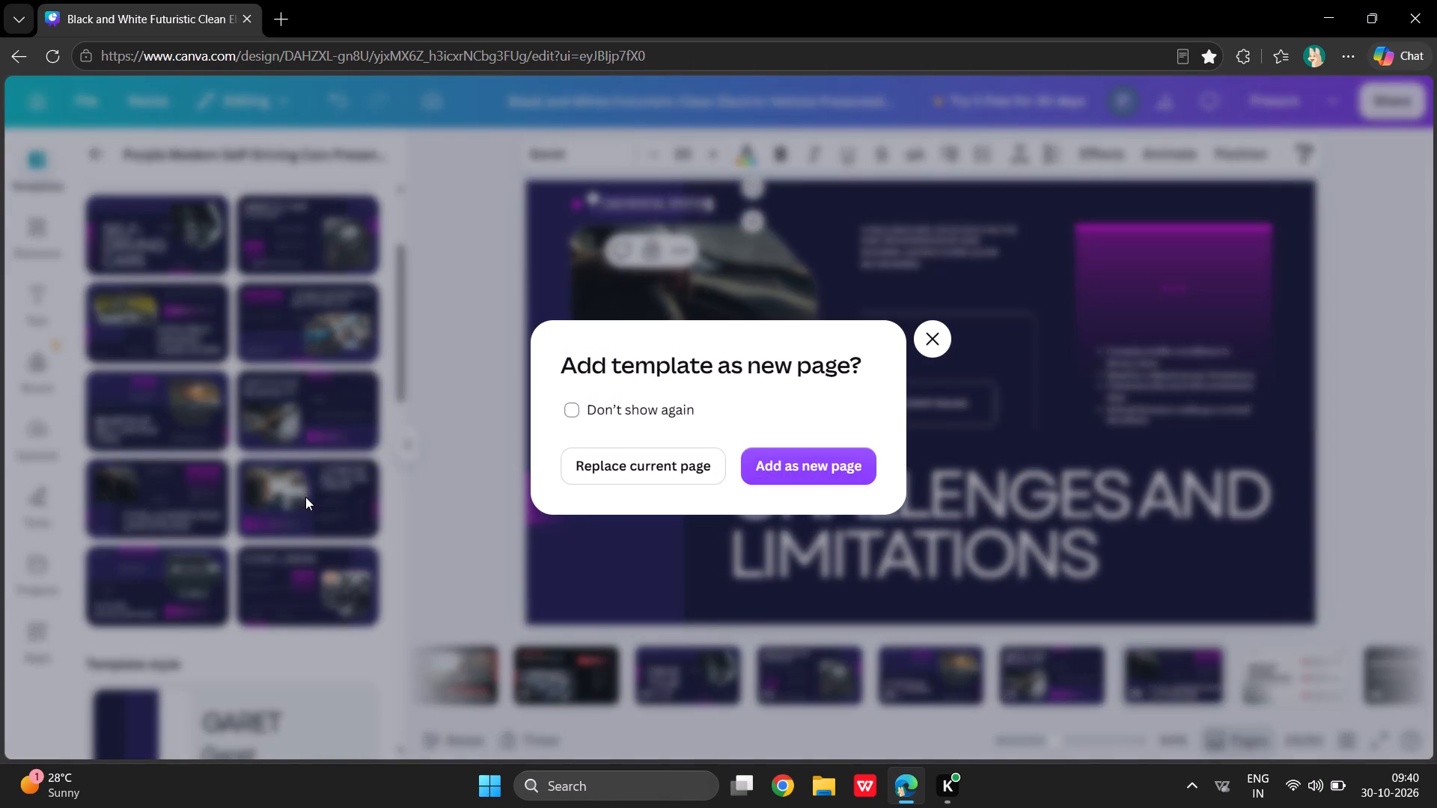
pyautogui.click(787, 478)
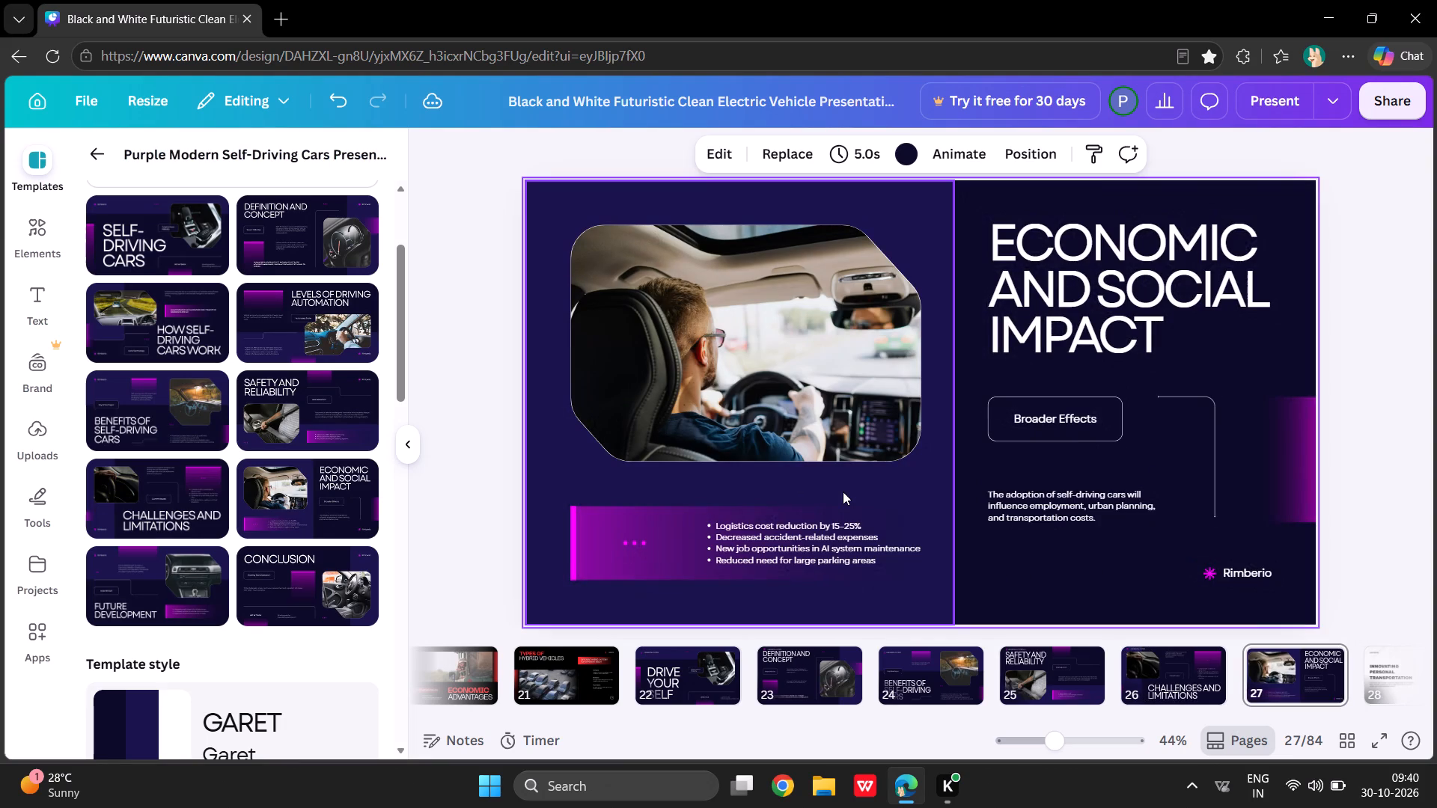
# Replace the paragraph starting "The adoption of self-driving cars" with "ECONAMIC THE PROJECT WAS FULLY DEVELOPED BY THE FULLU LIMITED BUGEST".
pyautogui.doubleClick(1057, 517)
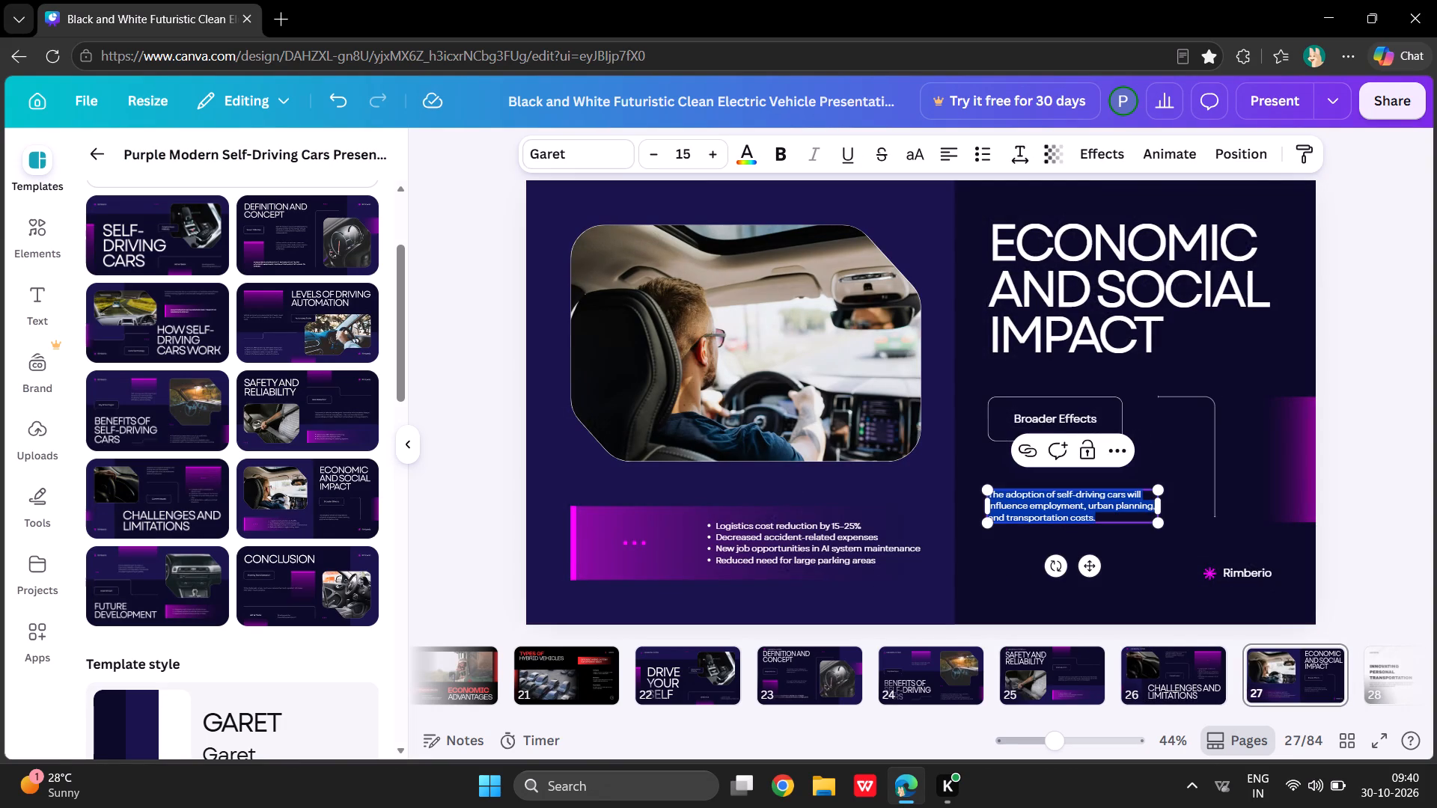
pyautogui.press('BackSpace')
pyautogui.write('ECONAMIC')
pyautogui.press('space')
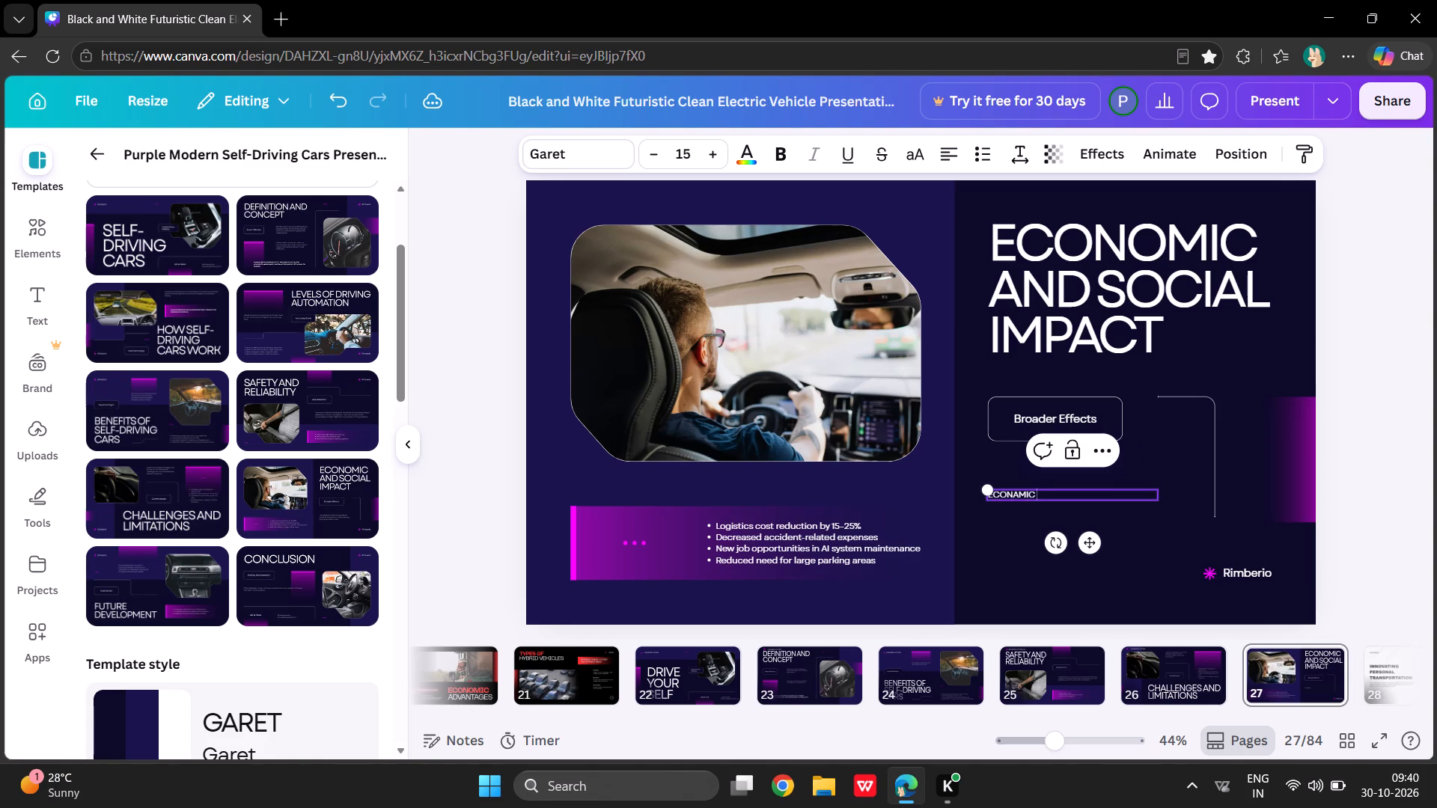
pyautogui.write('THE PROJECT')
pyautogui.press('space')
pyautogui.write('WAS FULLY')
pyautogui.press('space')
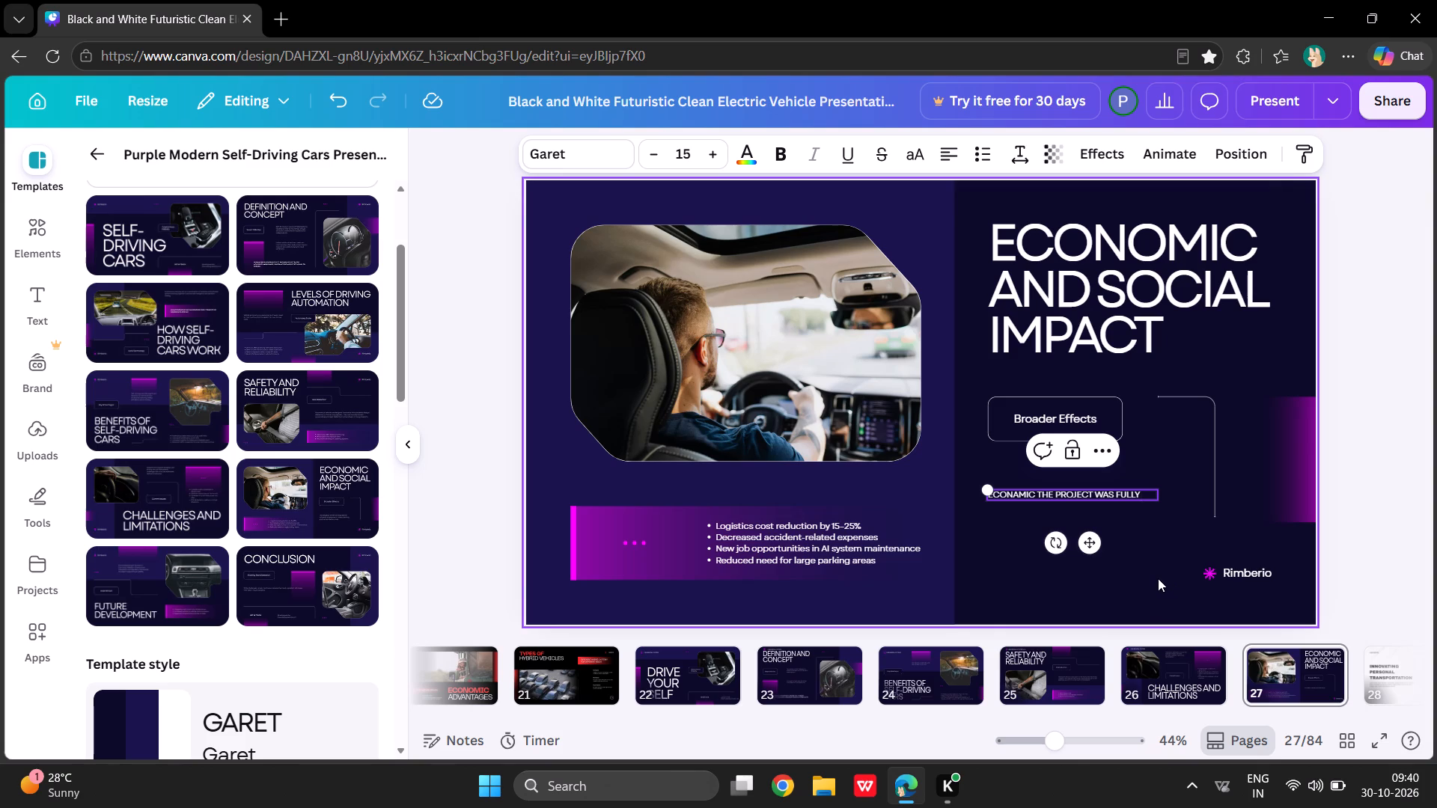
pyautogui.press('space')
pyautogui.press('space')
pyautogui.press('space')
pyautogui.write('DEVELOPED BY TH')
pyautogui.press('space')
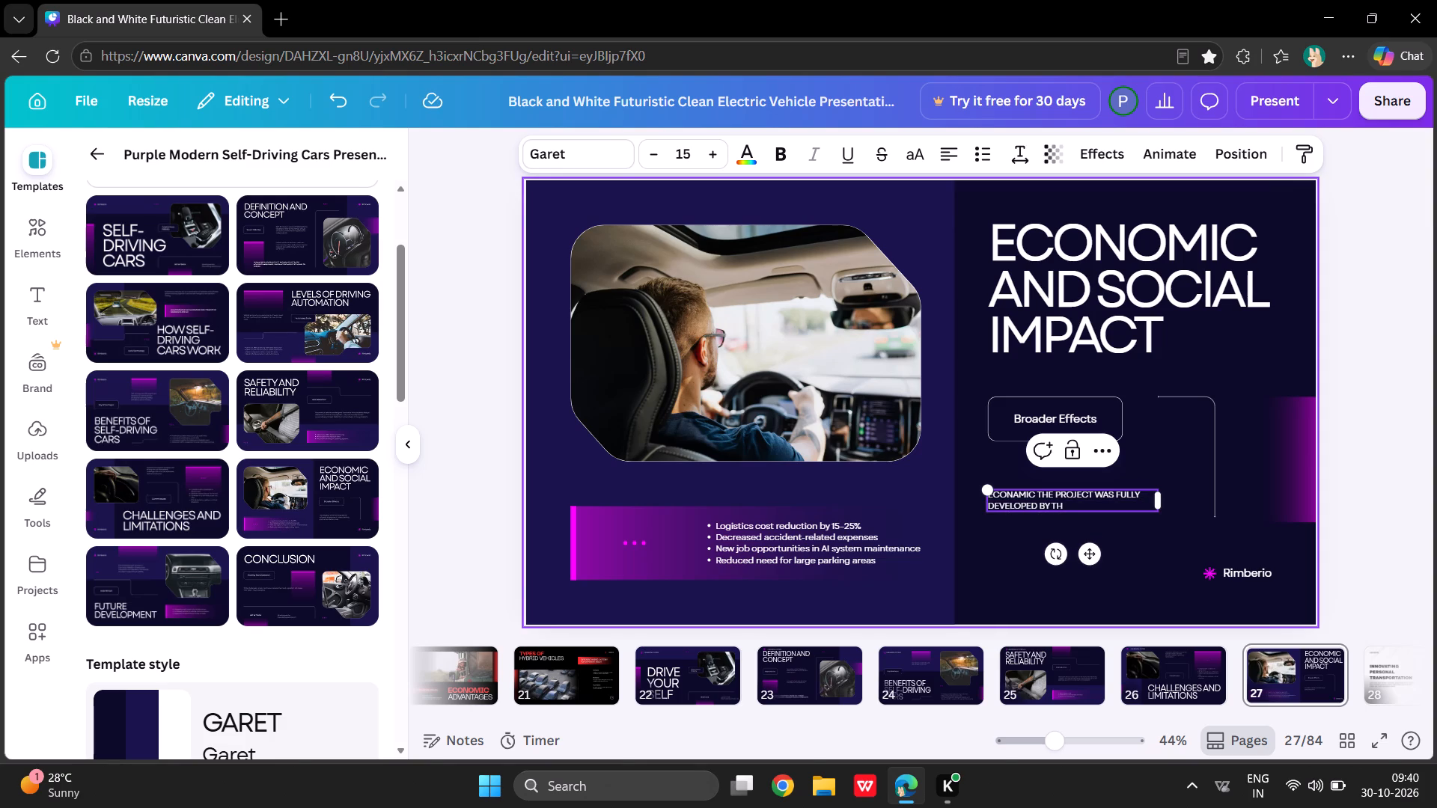
pyautogui.press('BackSpace')
pyautogui.write('E')
pyautogui.press('space')
pyautogui.write('FULL')
pyautogui.write('U LIMITED BUGEST')
pyautogui.press('space')
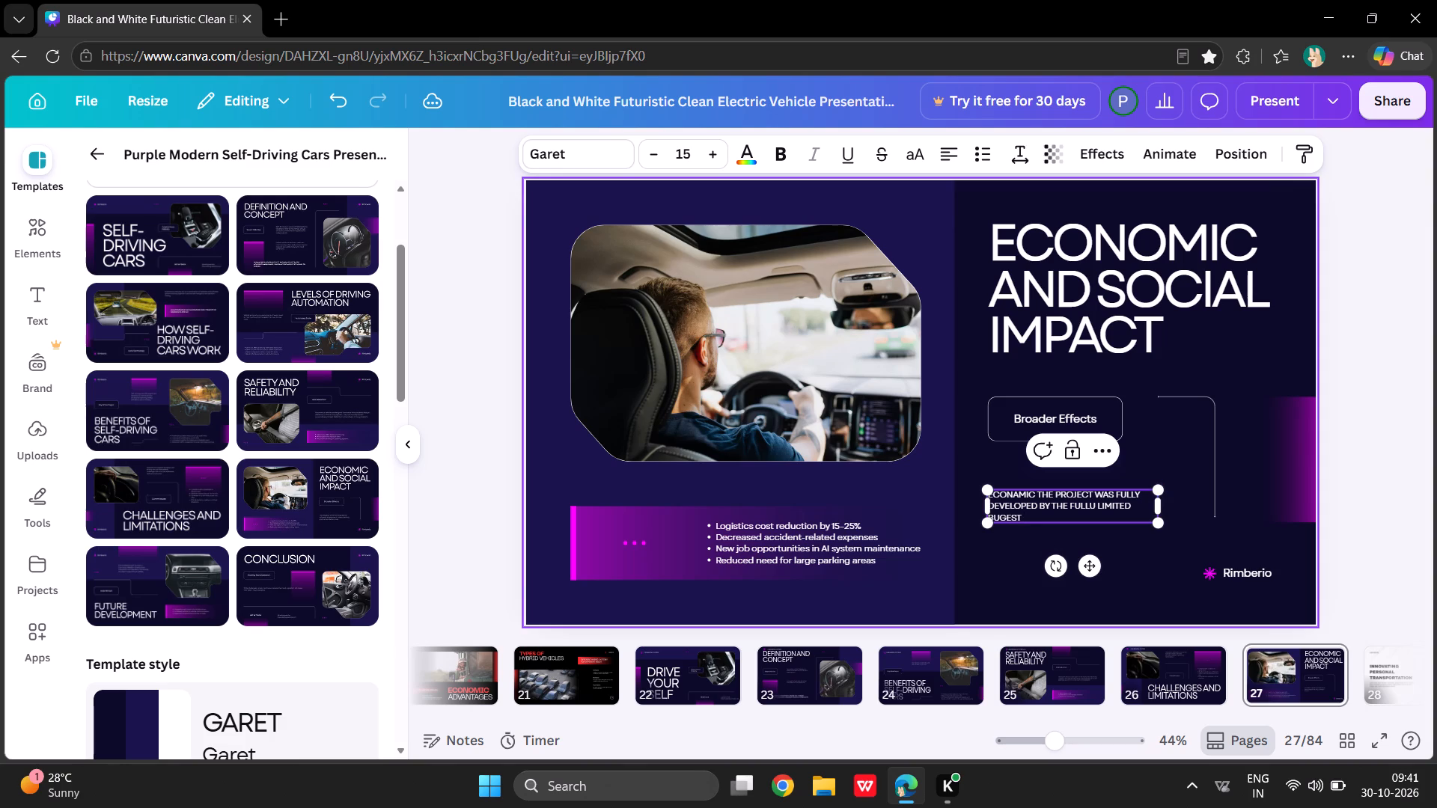
# Add a second paragraph after a blank line reading "AND IMPACT ON SOCIAL WAS VERY GOOD BECAUSE OF VERY HELPPRODUCT".
pyautogui.press('Return')
pyautogui.press('Return')
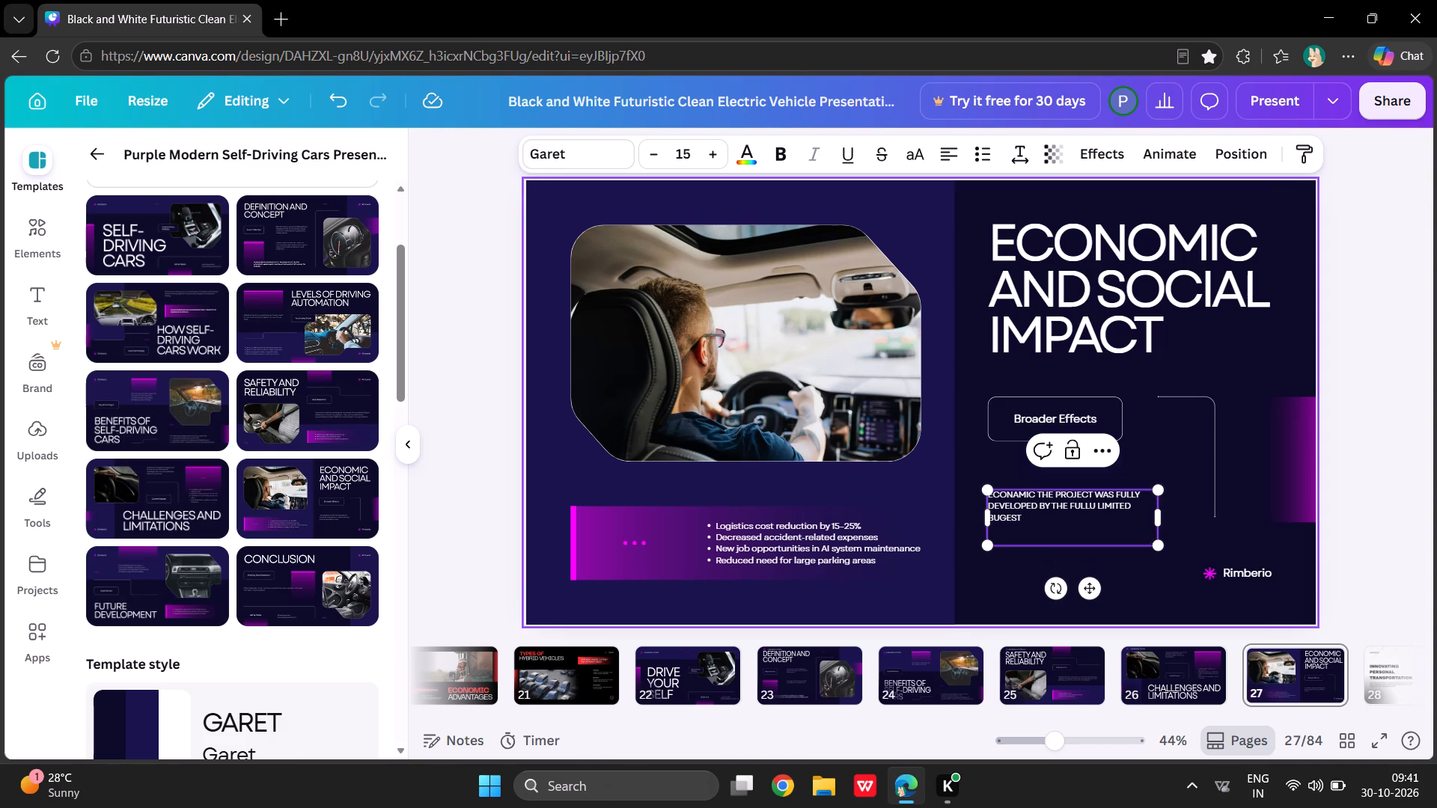
pyautogui.write('ANS')
pyautogui.press('BackSpace')
pyautogui.write('D IMPACT')
pyautogui.press('space')
pyautogui.write('ON SOCIAL')
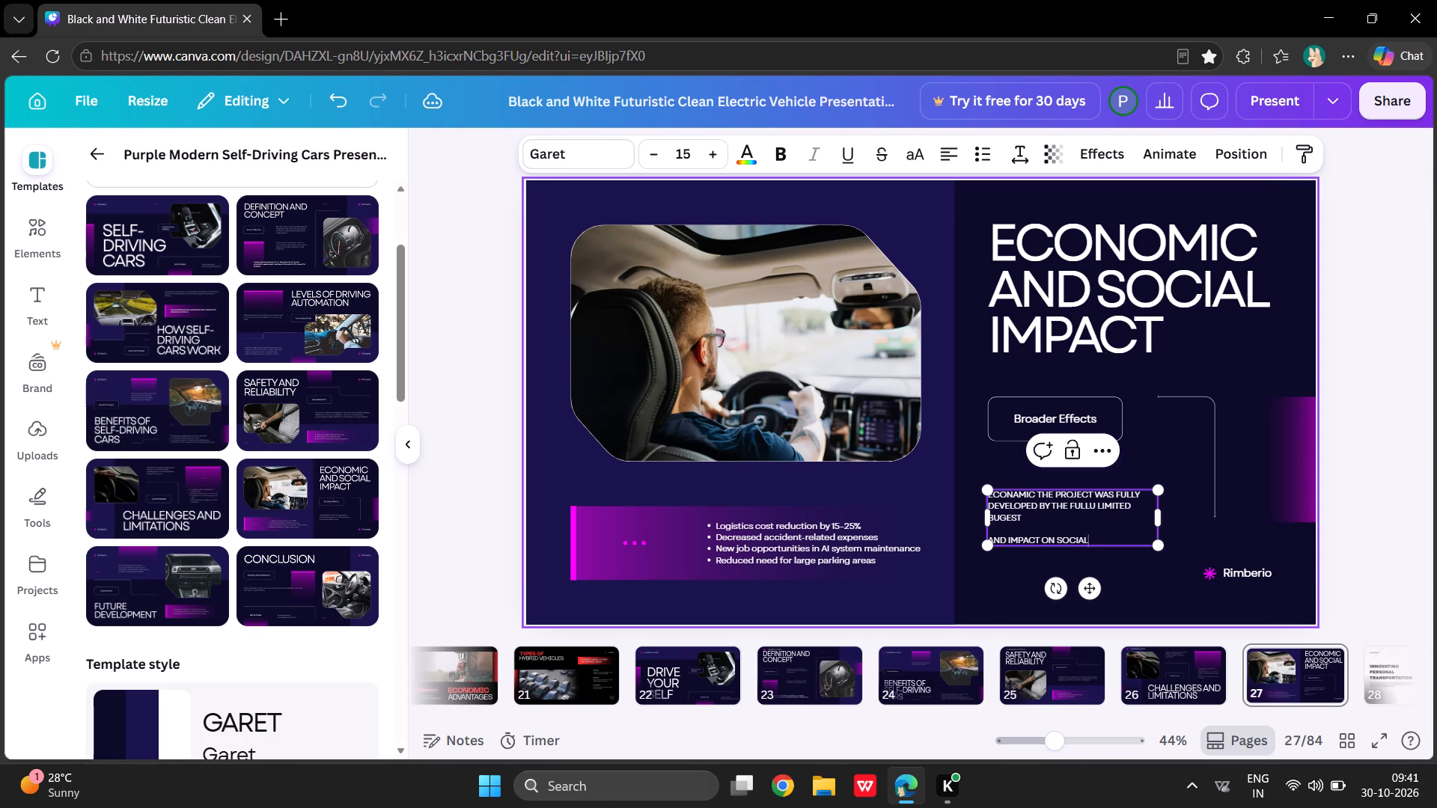
pyautogui.press('space')
pyautogui.press('m')
pyautogui.press('BackSpace')
pyautogui.write('WAS VERY')
pyautogui.press('space')
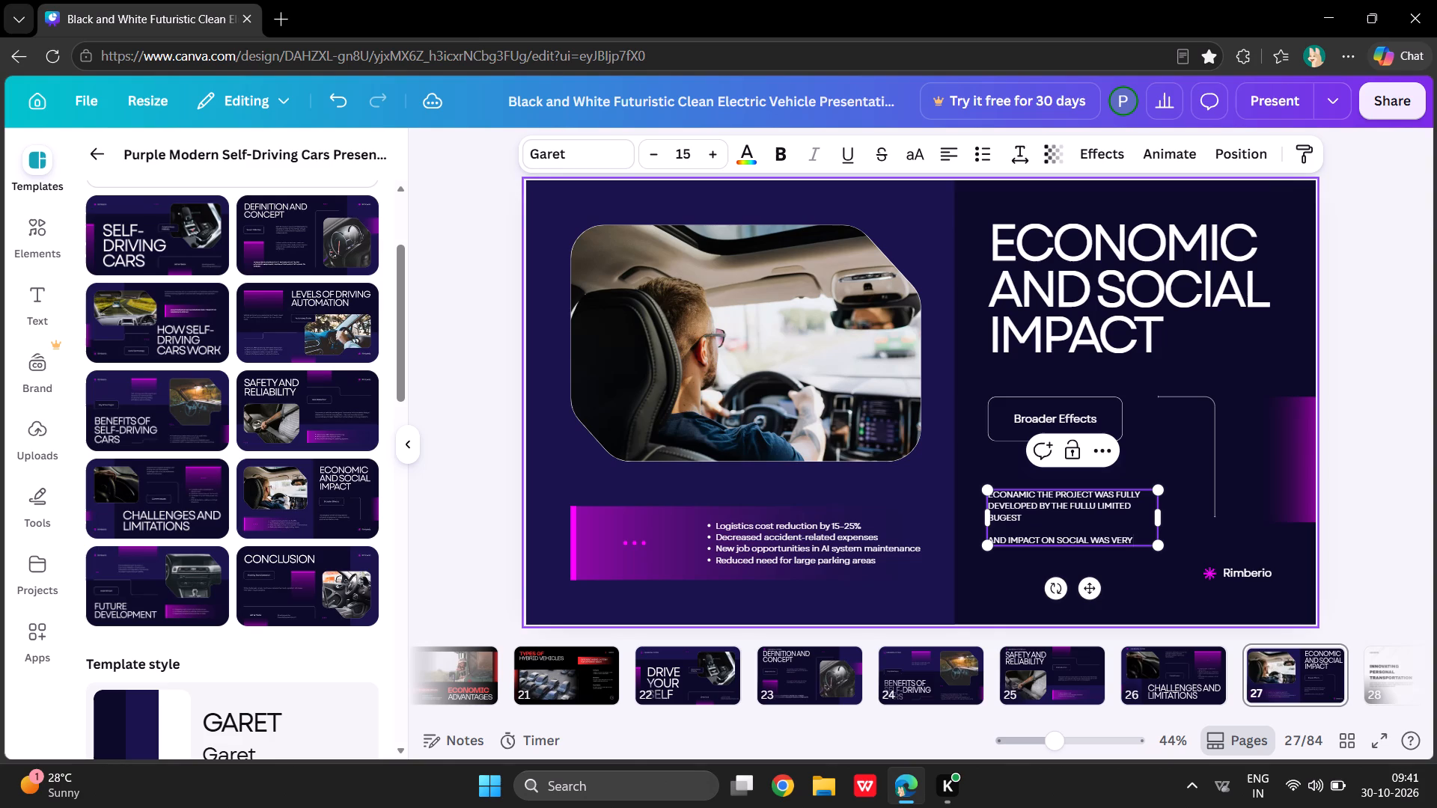
pyautogui.write('GOOD')
pyautogui.press('space')
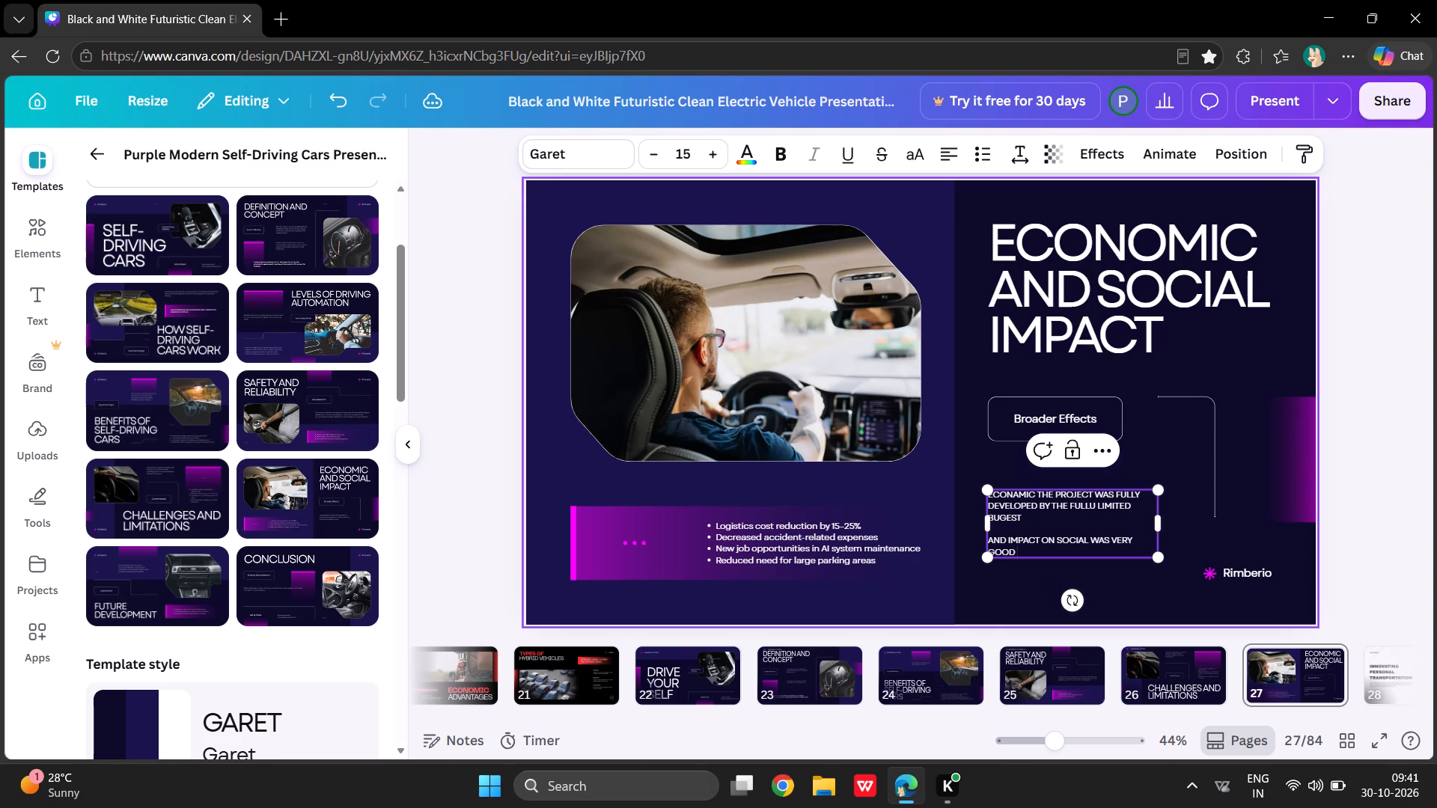
pyautogui.write('BECAUSE OF')
pyautogui.press('space')
pyautogui.write('VERY HELP')
pyautogui.write('PRODUV')
pyautogui.press('BackSpace')
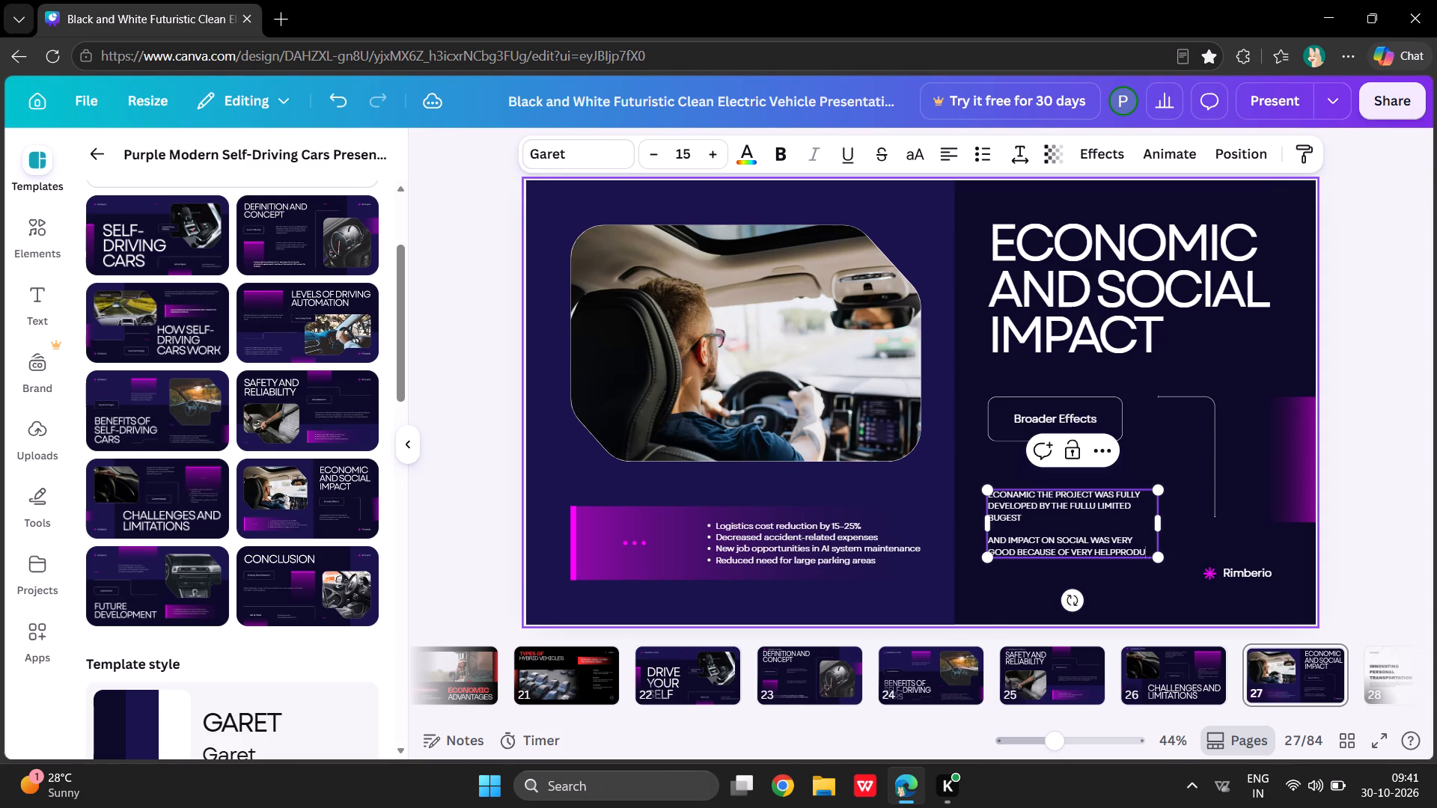
pyautogui.write('CT')
pyautogui.press('space')
pyautogui.press('space')
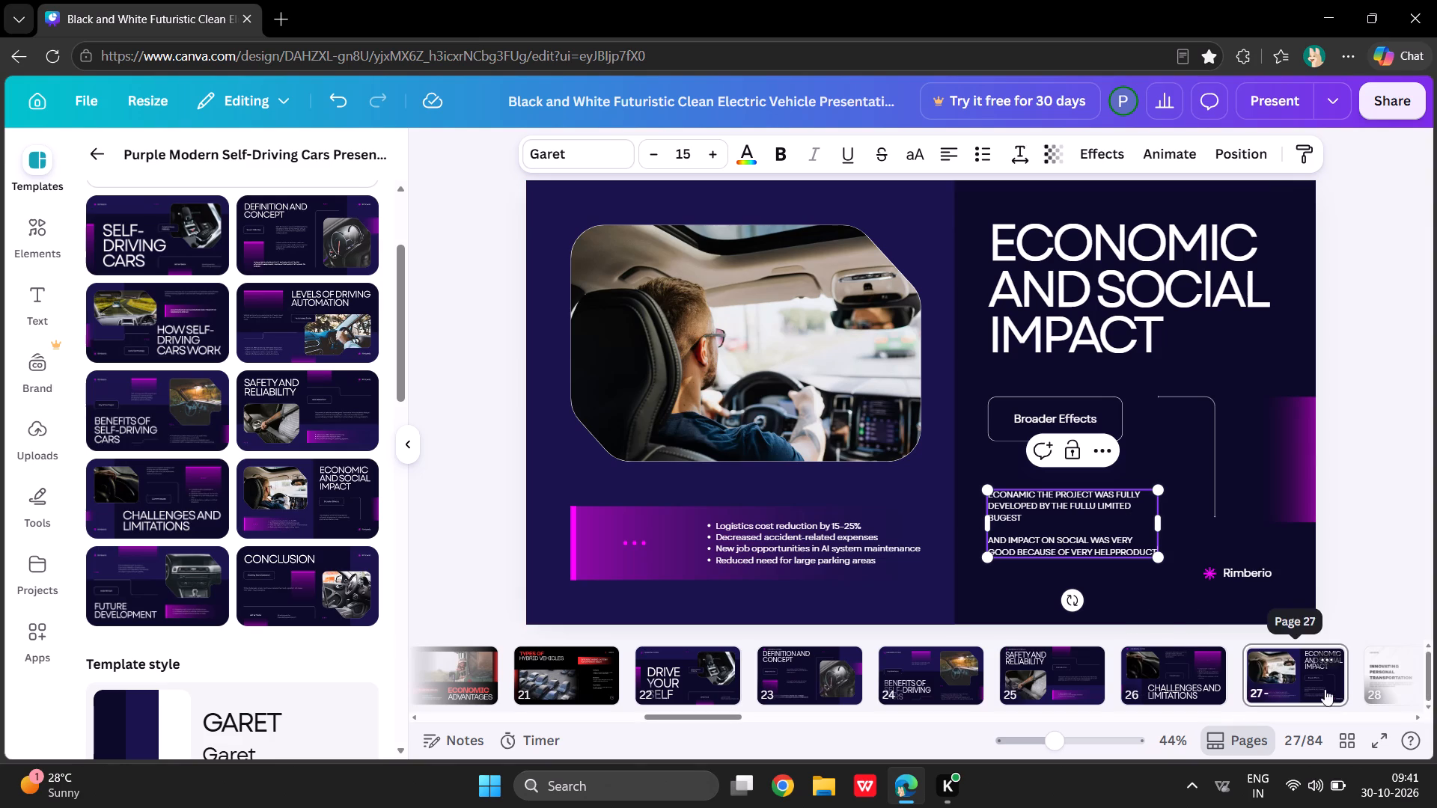
# Move the pink star icon from beside the "Rimberio" brand text to just above the photo, aligned with its left edge.
pyautogui.click(1208, 572)
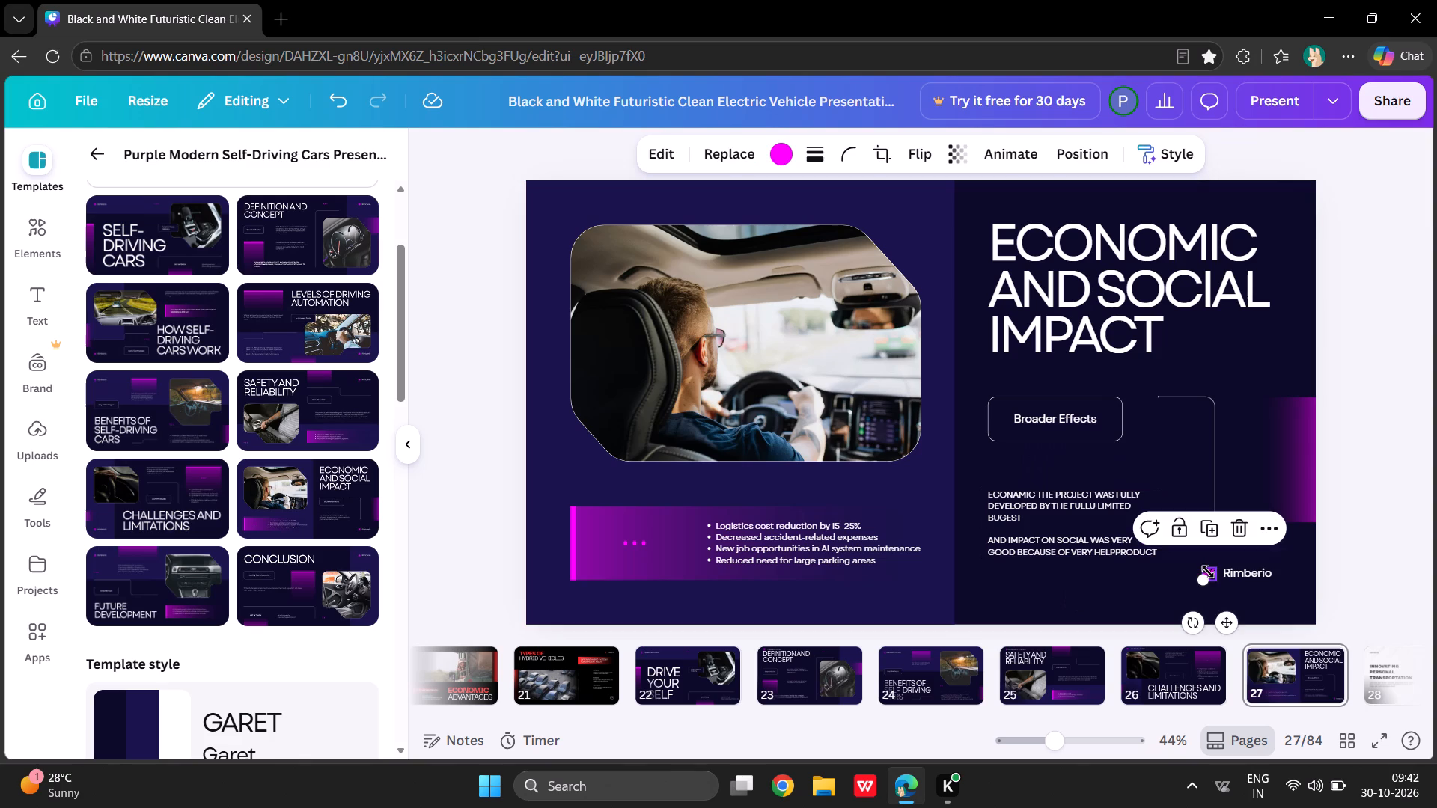
pyautogui.moveTo(1208, 572); pyautogui.dragTo(1192, 544)
pyautogui.moveTo(1192, 544); pyautogui.dragTo(1192, 547)
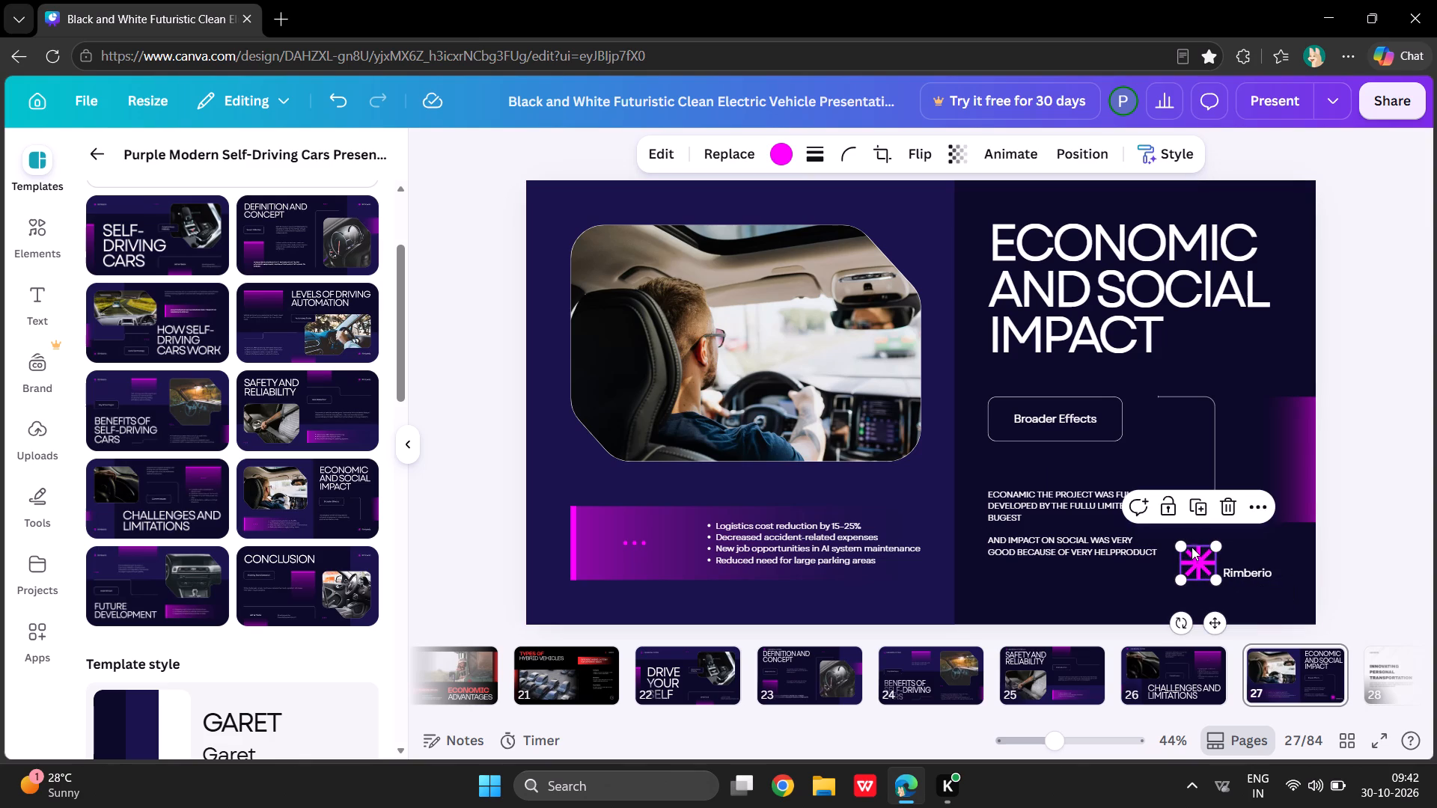
pyautogui.moveTo(1192, 547); pyautogui.dragTo(1058, 501)
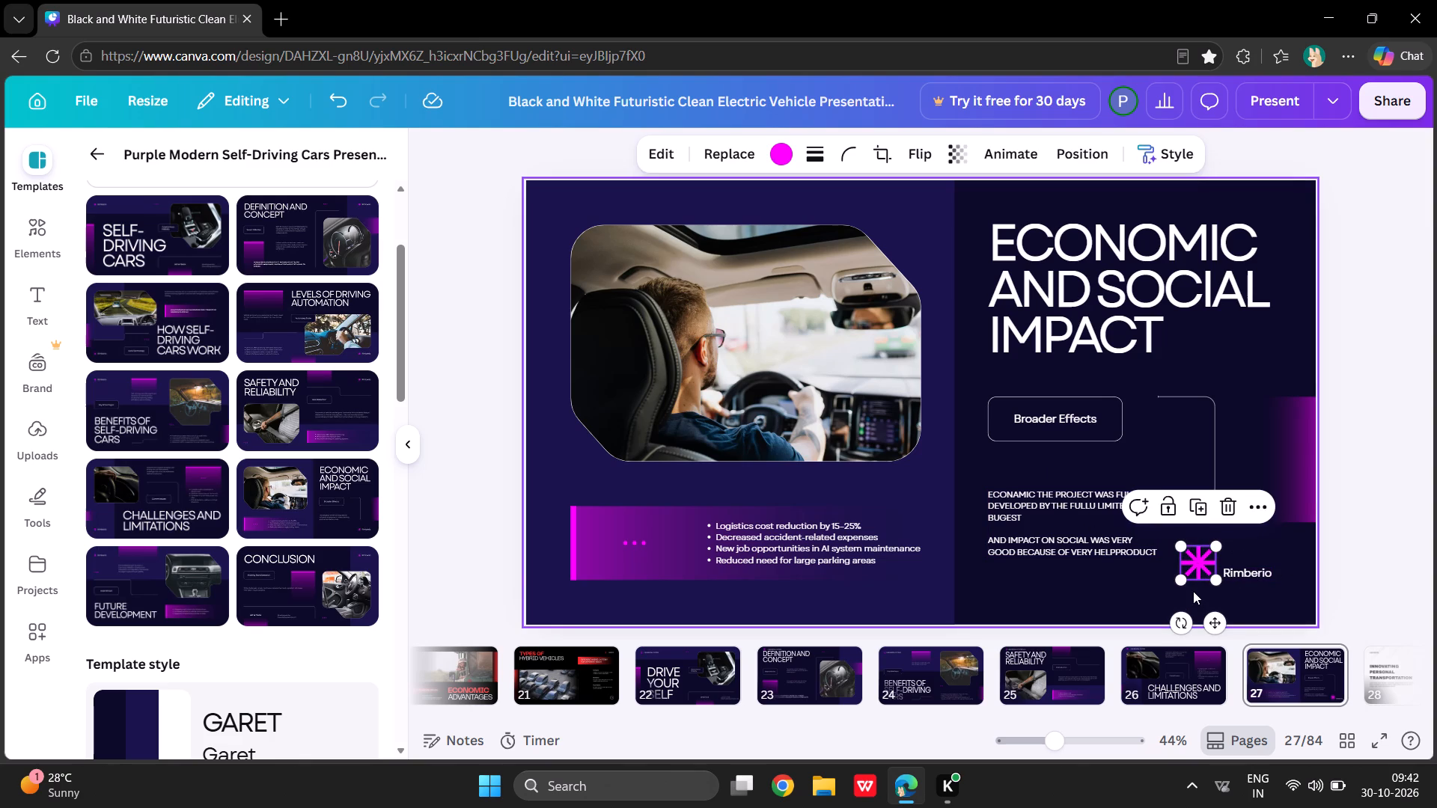
pyautogui.moveTo(1215, 625); pyautogui.dragTo(1022, 539)
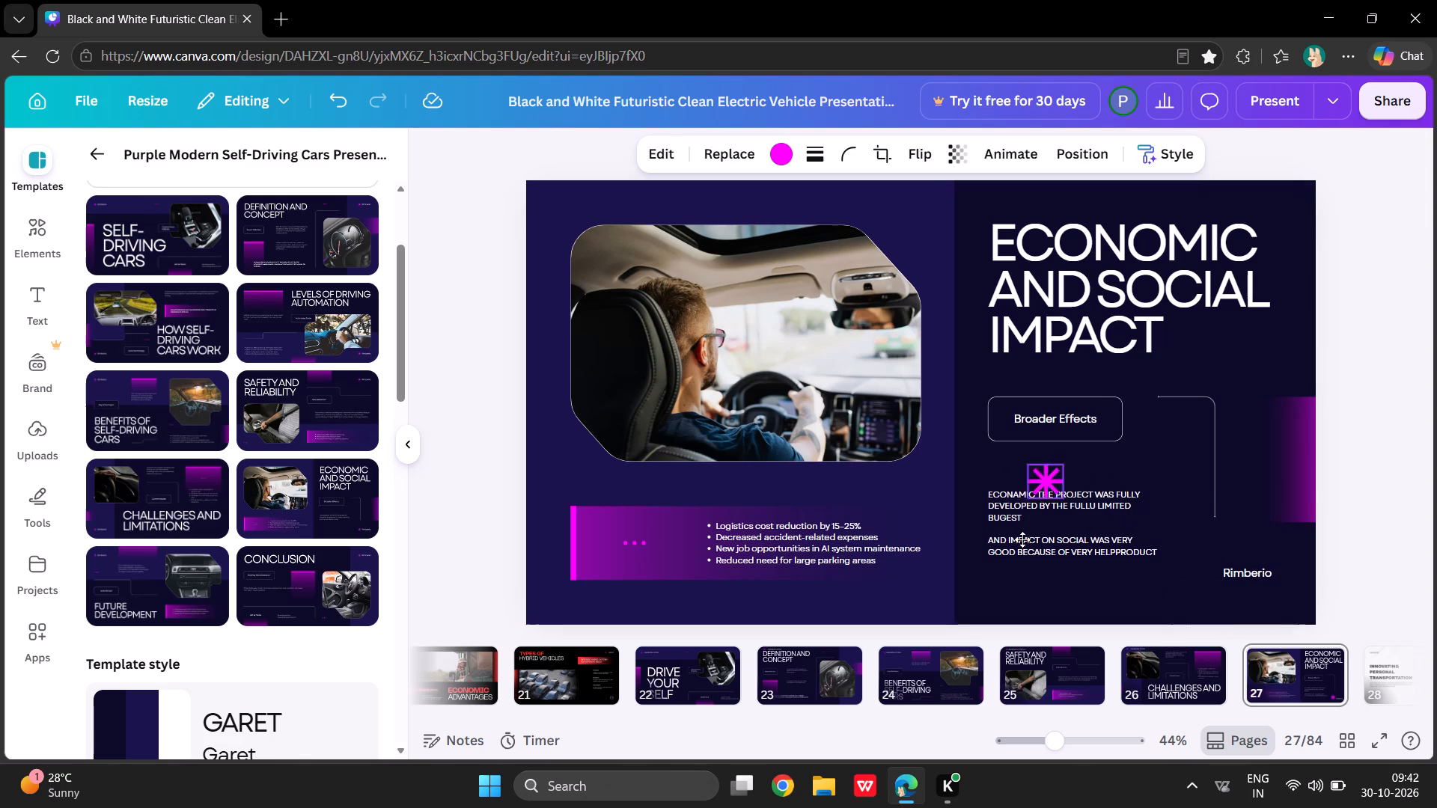
pyautogui.moveTo(1022, 539); pyautogui.dragTo(605, 278)
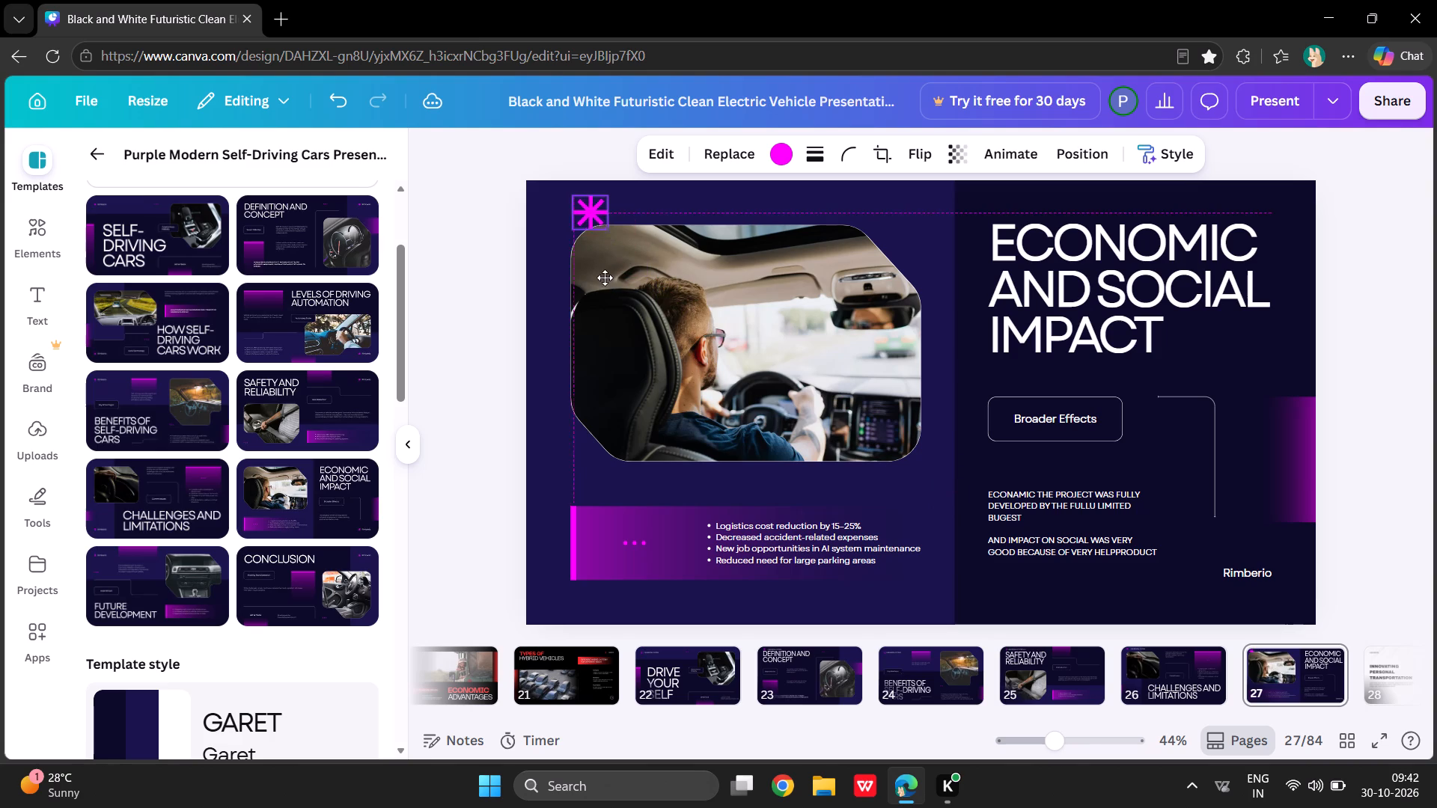
pyautogui.moveTo(605, 278); pyautogui.dragTo(604, 268)
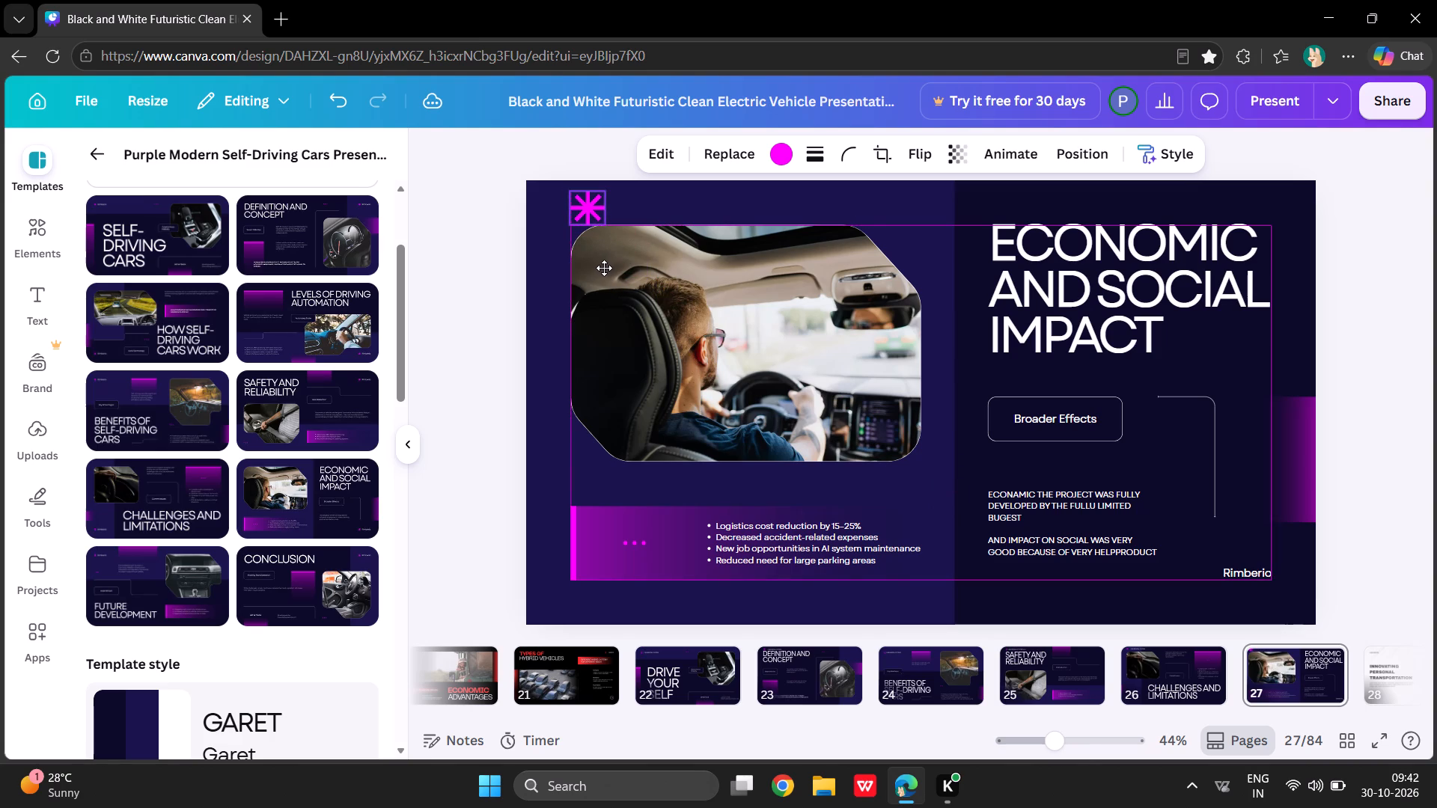
pyautogui.moveTo(604, 268); pyautogui.dragTo(605, 267)
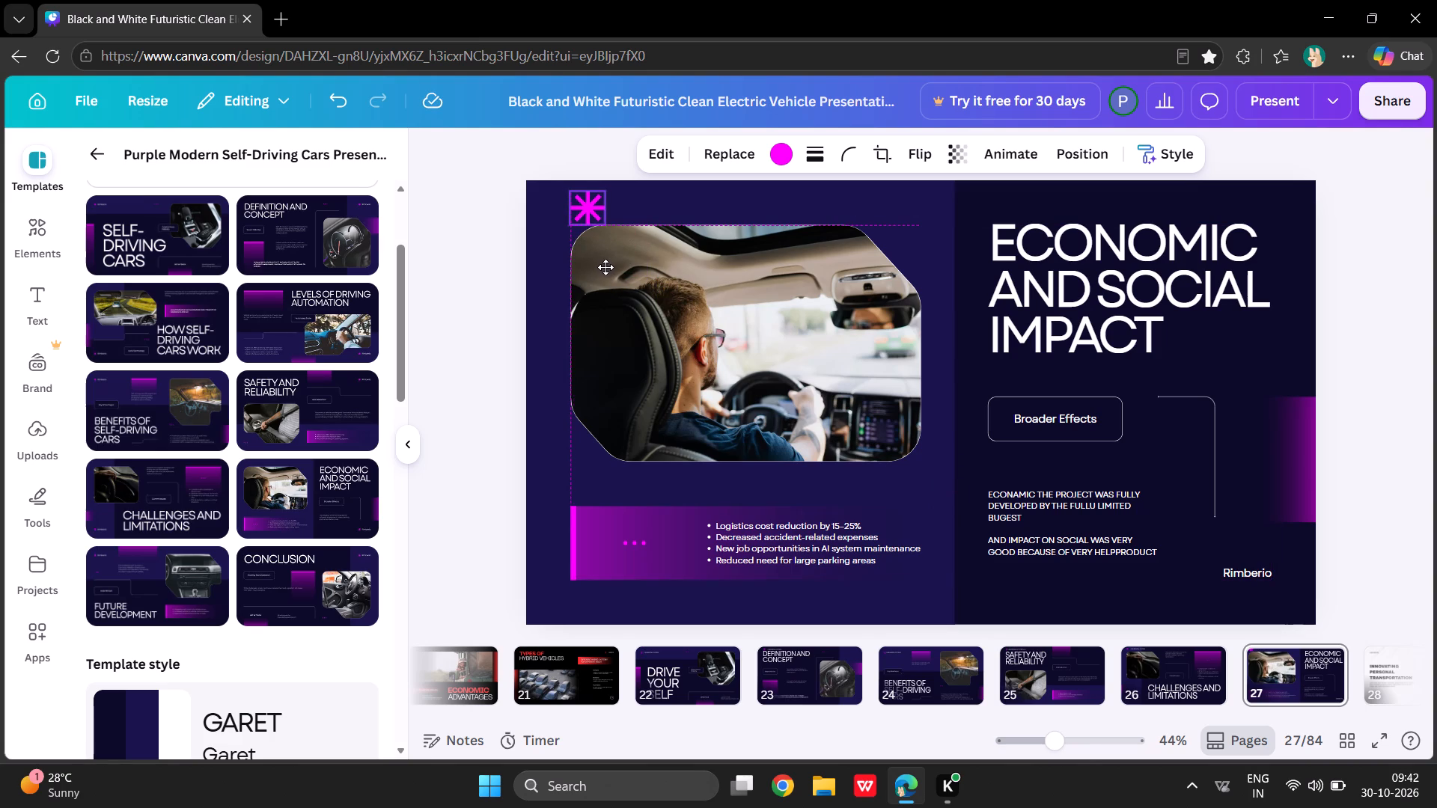
pyautogui.moveTo(605, 267); pyautogui.dragTo(607, 269)
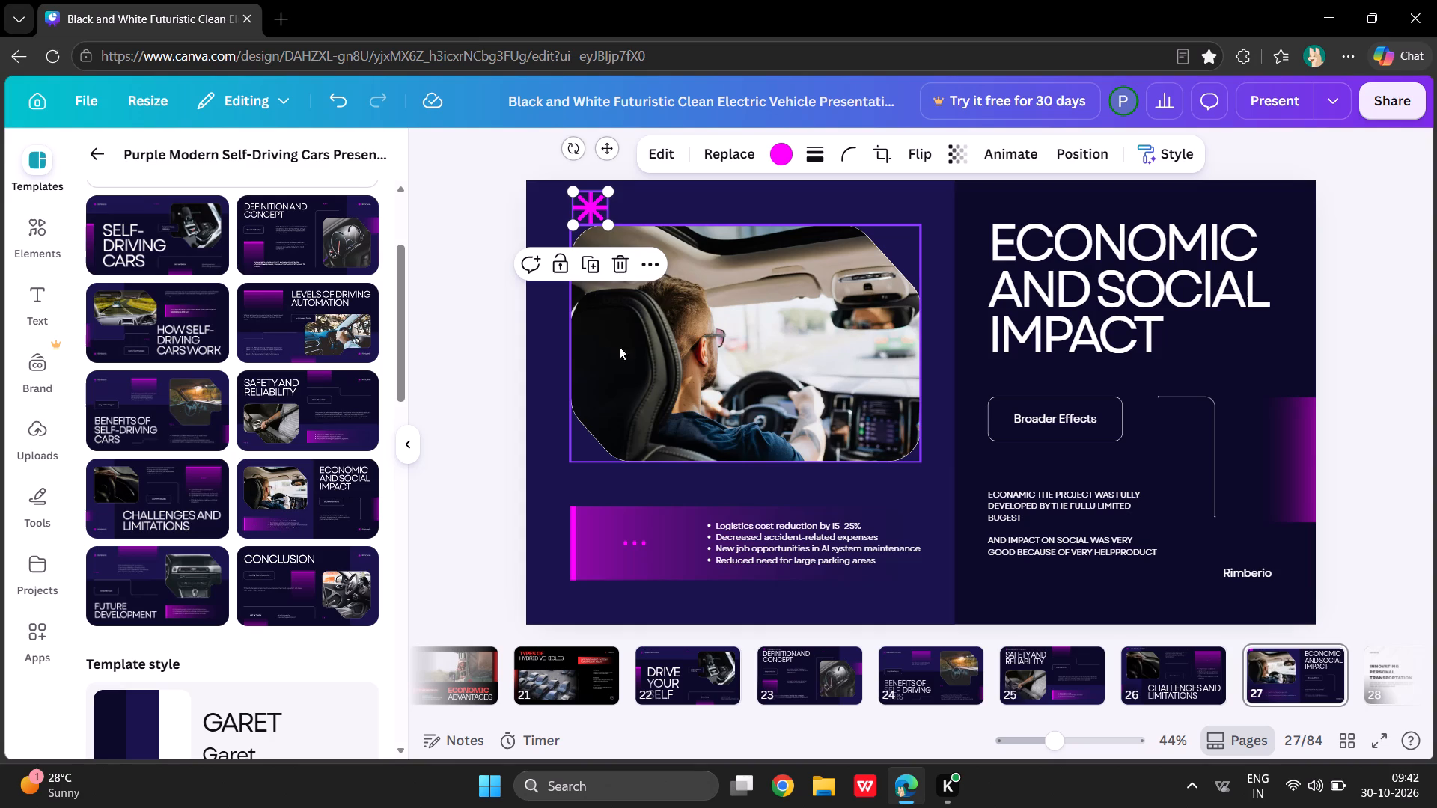
# Shrink the pink star icon to a small logo size and settle it just above the photo's left edge.
pyautogui.moveTo(608, 221); pyautogui.dragTo(599, 214)
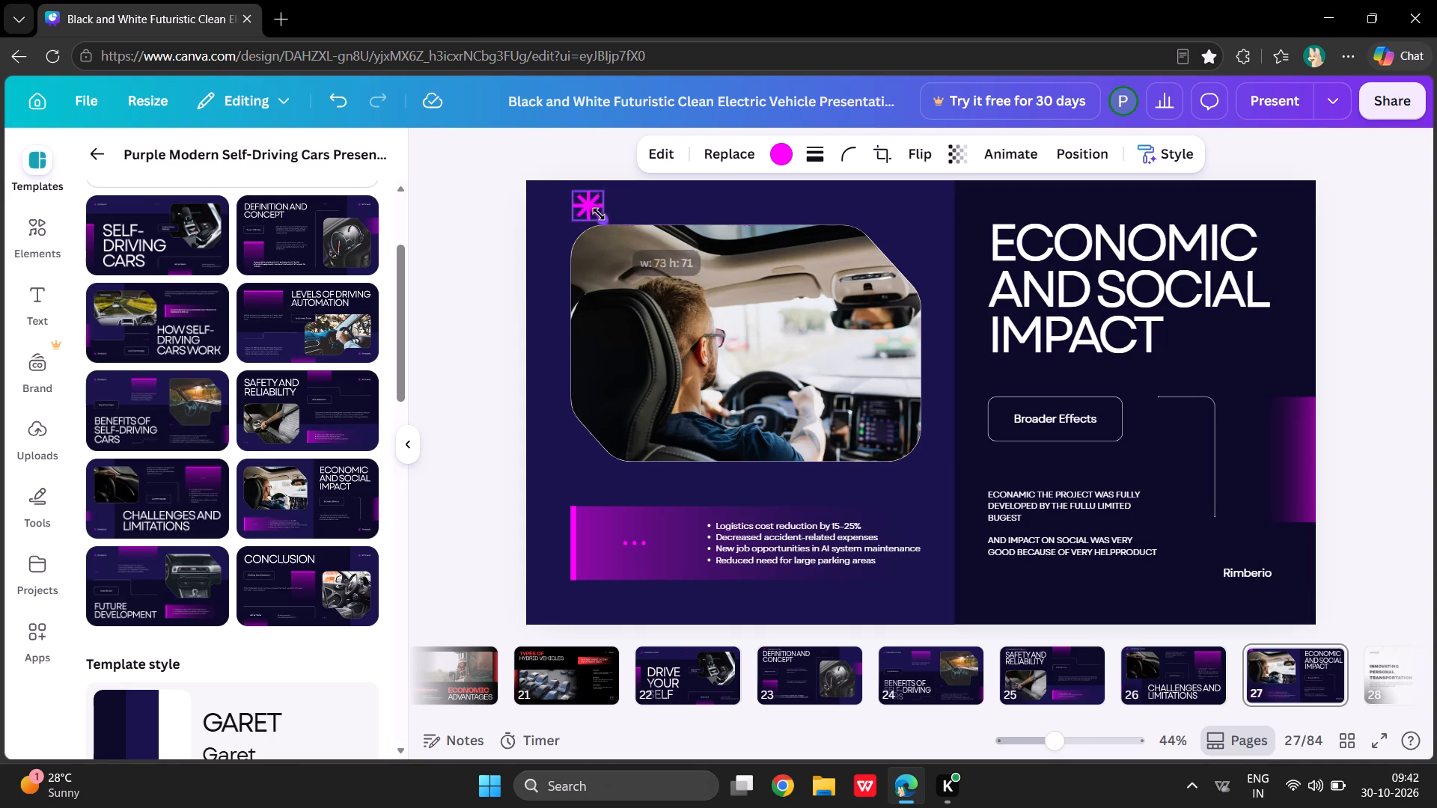
pyautogui.moveTo(599, 214); pyautogui.dragTo(588, 208)
pyautogui.press('space')
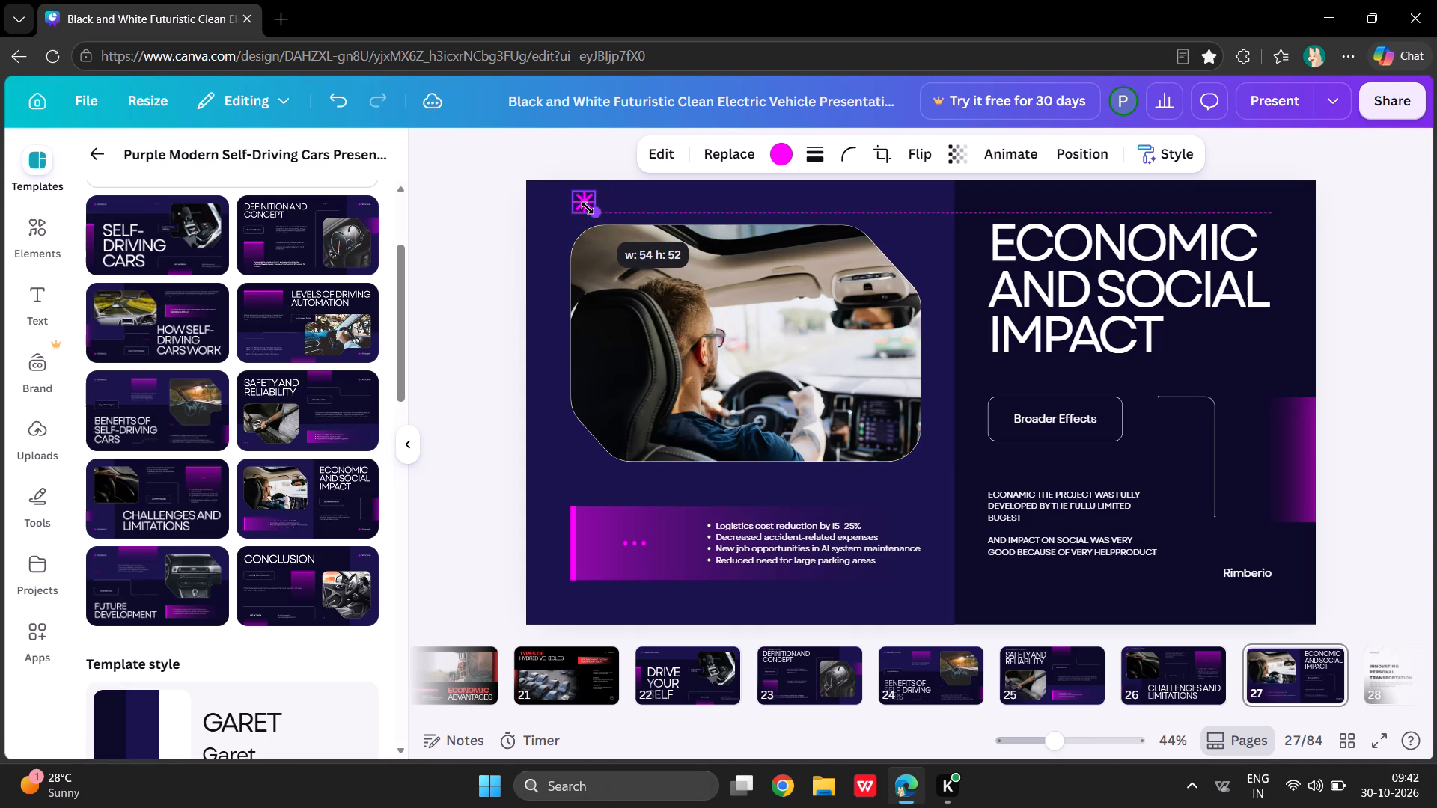
pyautogui.moveTo(588, 208); pyautogui.dragTo(588, 208)
pyautogui.click(596, 214)
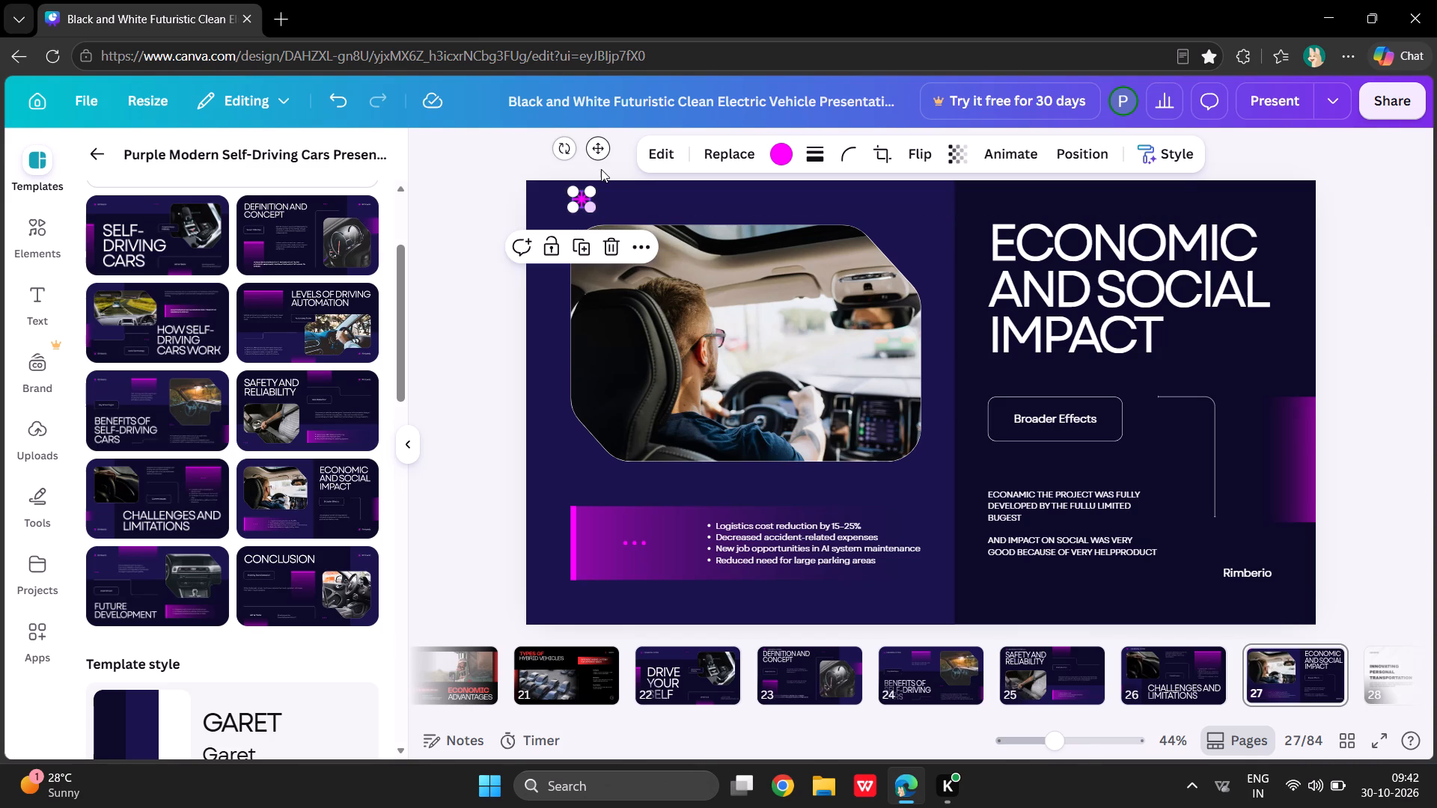
pyautogui.moveTo(599, 143); pyautogui.dragTo(598, 151)
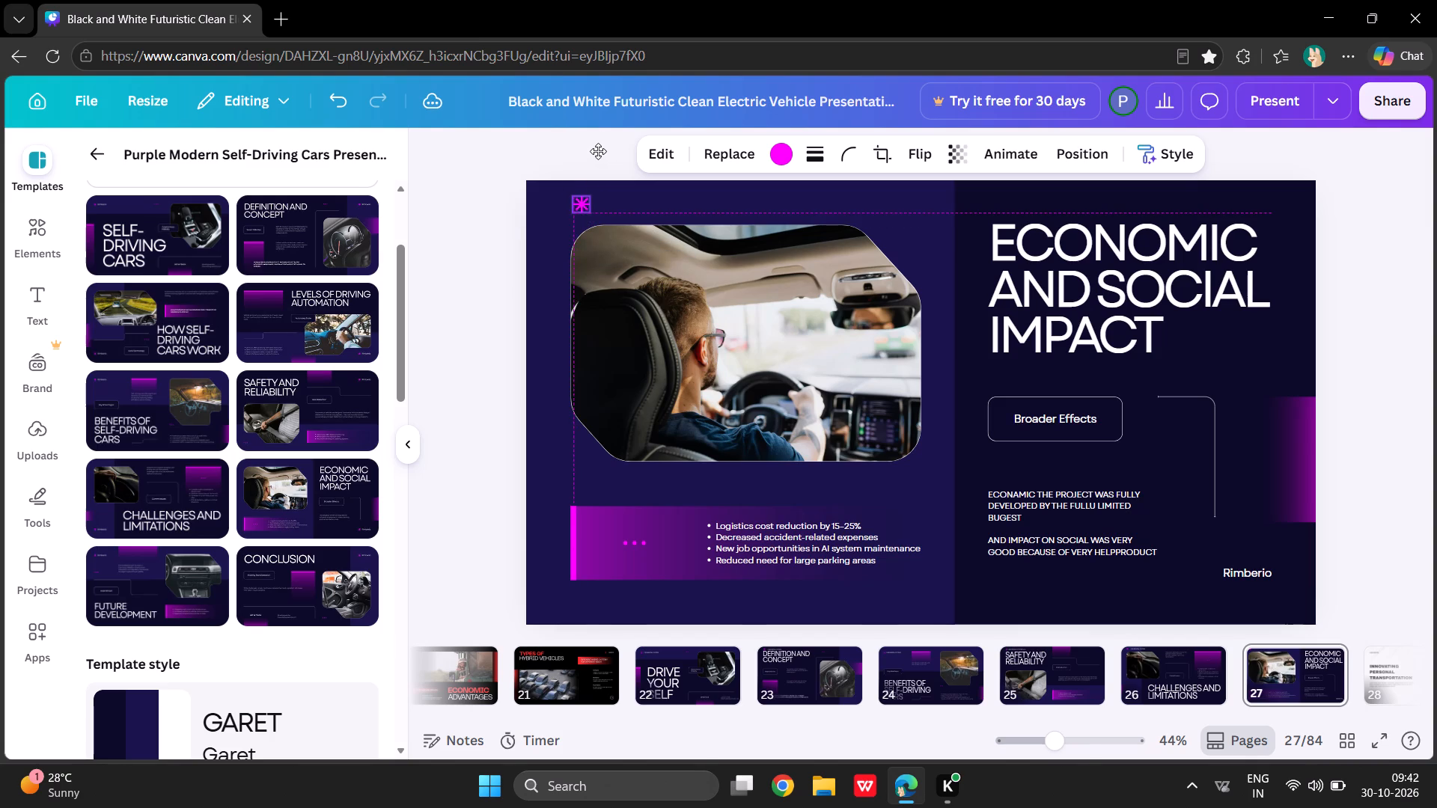
pyautogui.moveTo(598, 151); pyautogui.dragTo(598, 150)
# Nudge the pink star icon slightly into its final place just above the photo's left edge.
pyautogui.moveTo(598, 150); pyautogui.dragTo(595, 150)
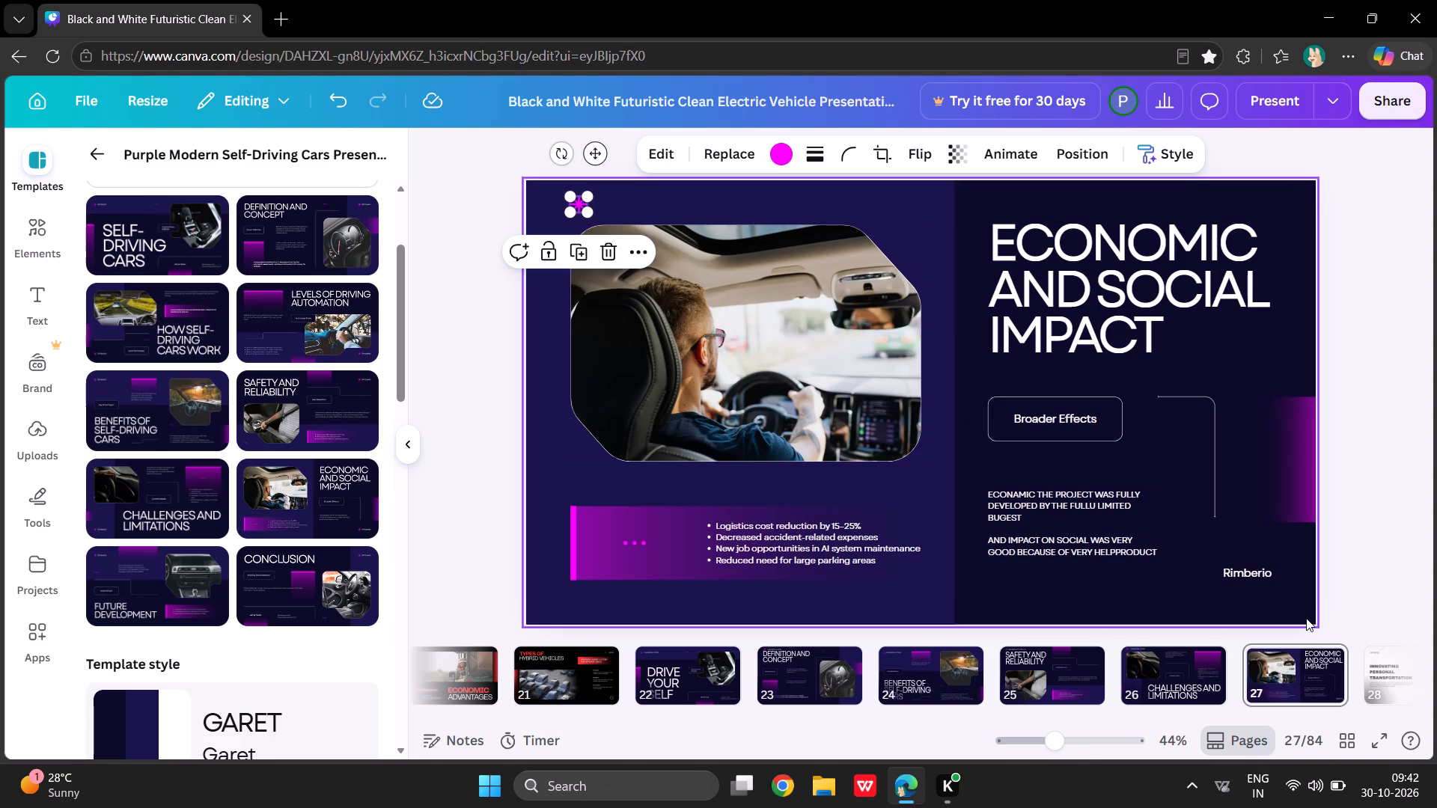
# Replace the "Rimberio" brand text on the Economic and Social Impact page with "CAR RENTAL SYSTEM".
pyautogui.doubleClick(1236, 577)
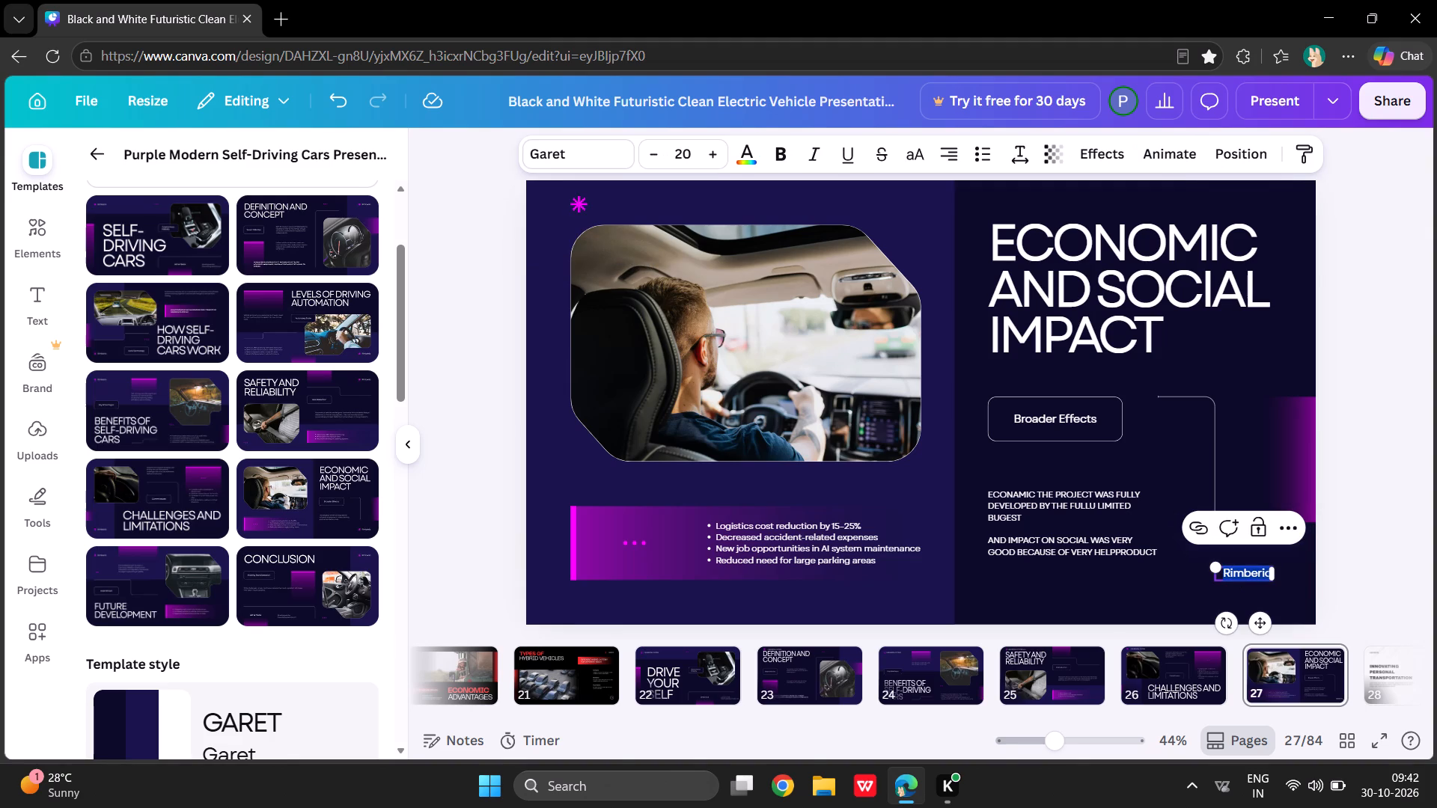
pyautogui.press(']')
pyautogui.write('CAR')
pyautogui.press('space')
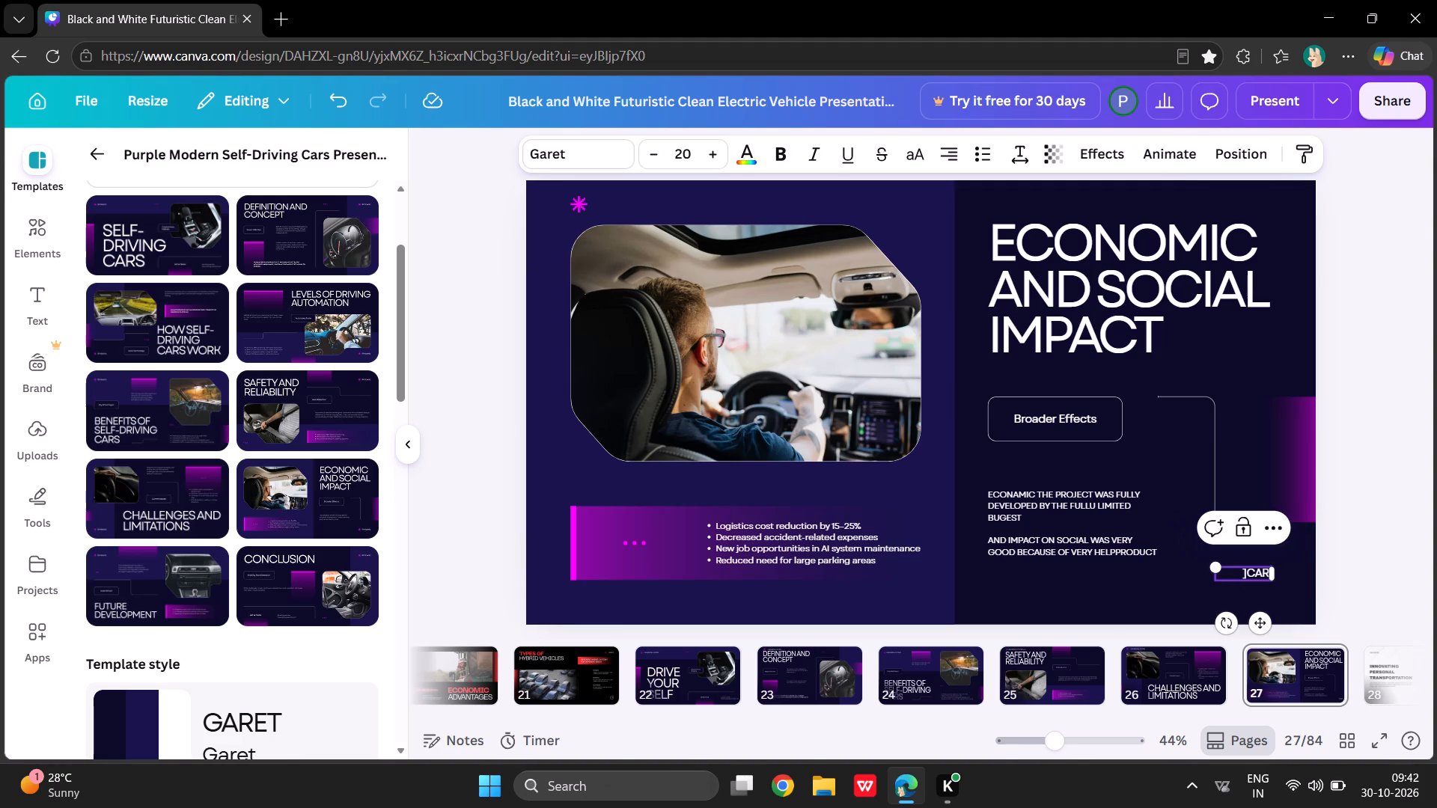
pyautogui.write('RE')
pyautogui.write('NTAL')
pyautogui.press('space')
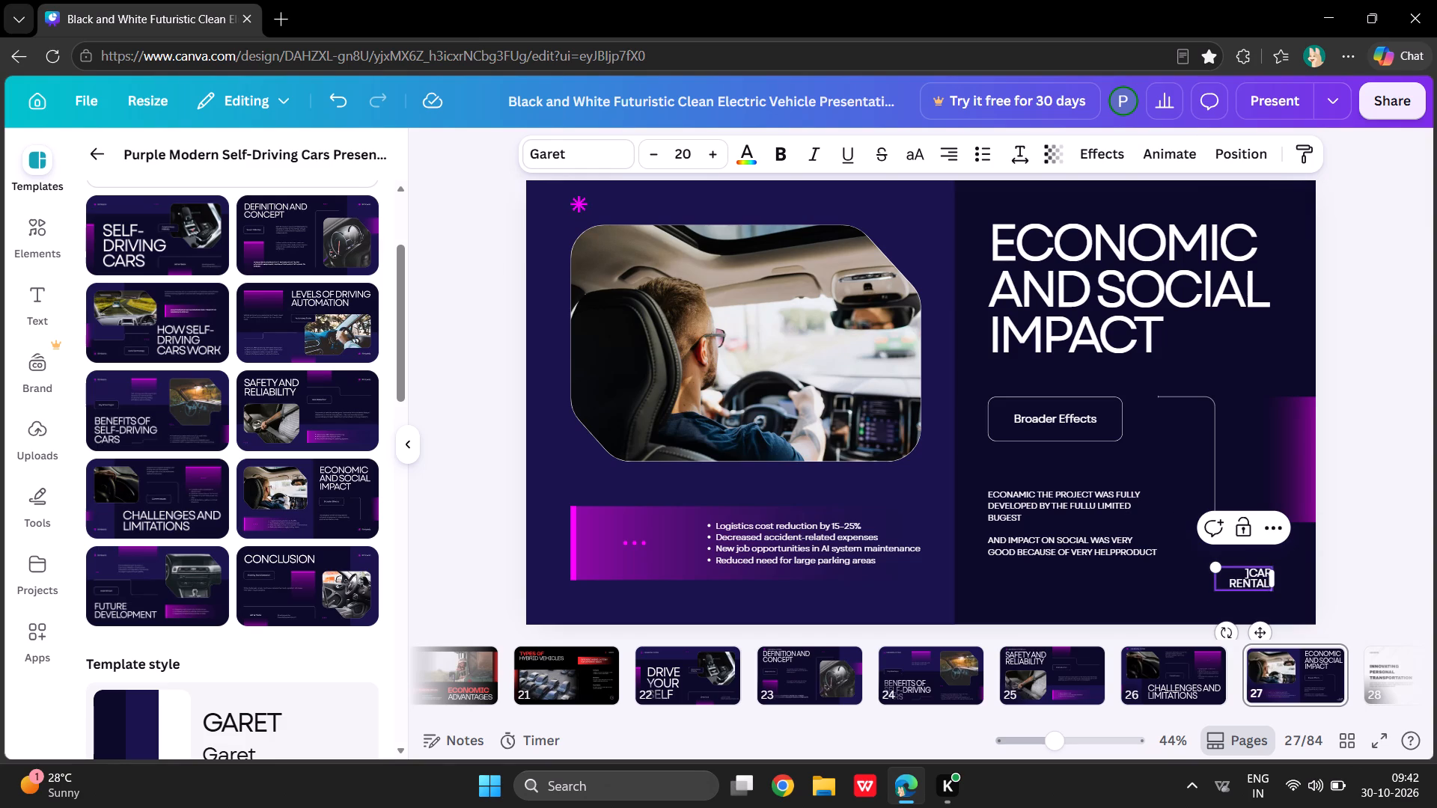
pyautogui.press('space')
pyautogui.write('SYSTEM')
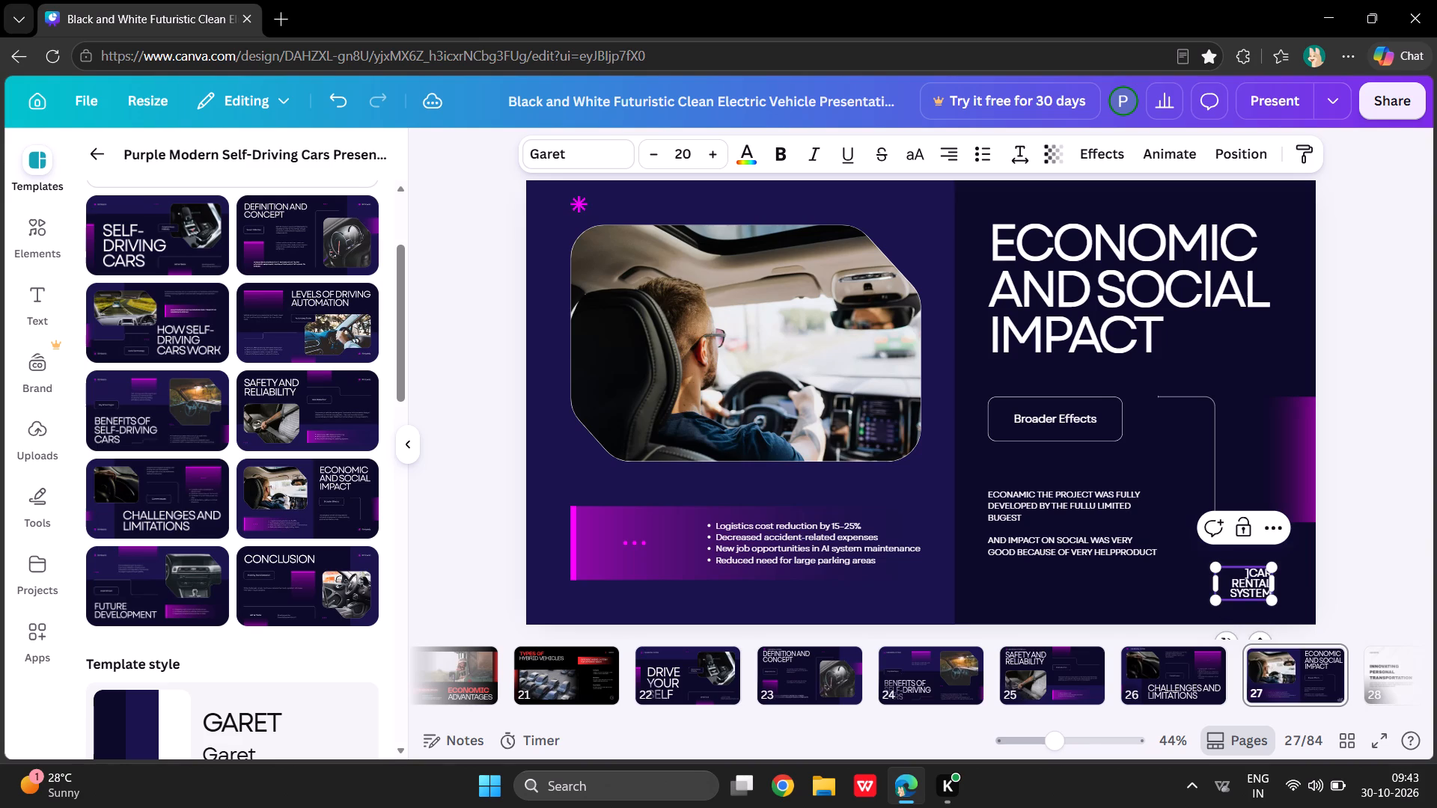
# Move the "CAR RENTAL SYSTEM" brand text above the photo, directly beside the pink star icon.
pyautogui.click(1254, 581)
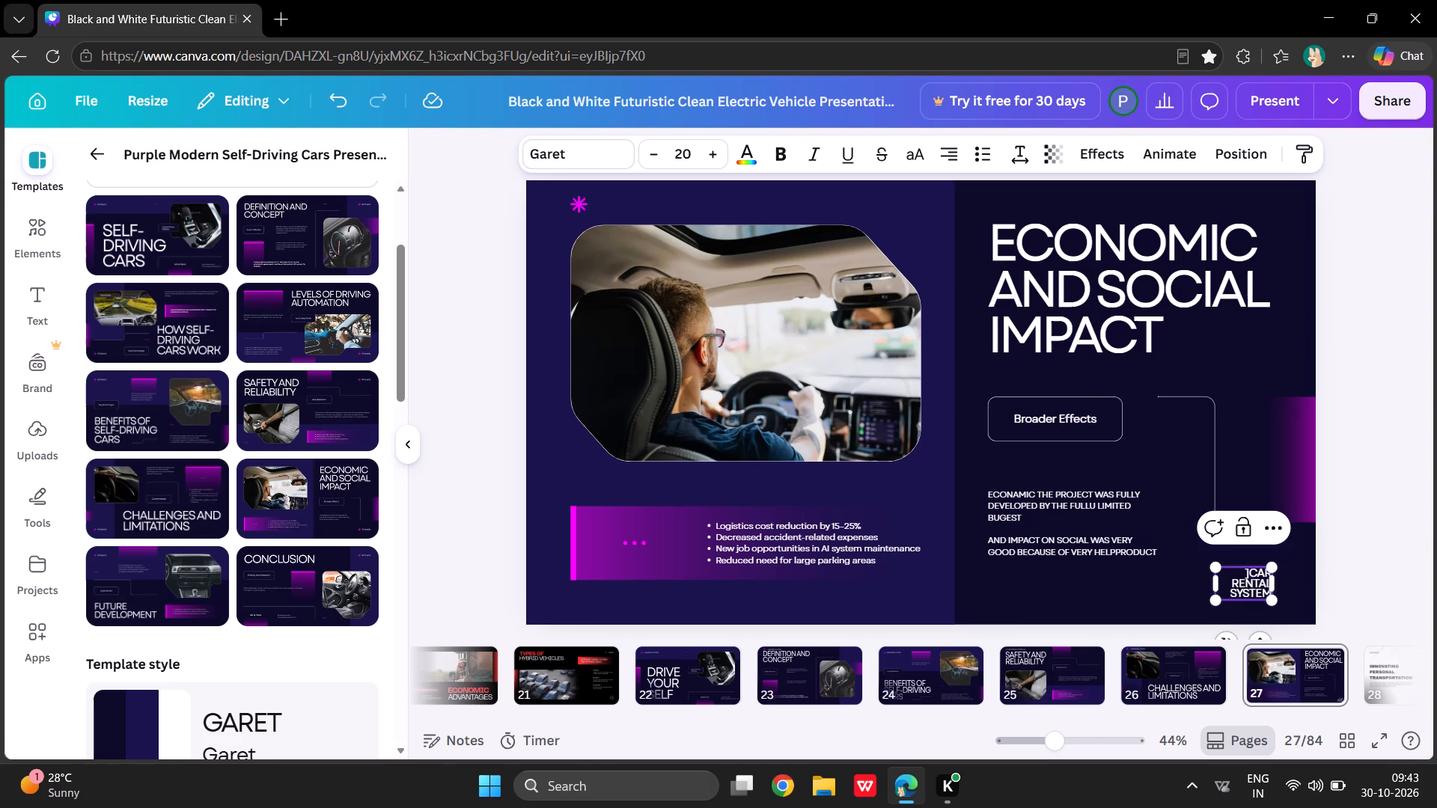
pyautogui.click(1233, 572)
pyautogui.moveTo(1260, 634); pyautogui.dragTo(655, 267)
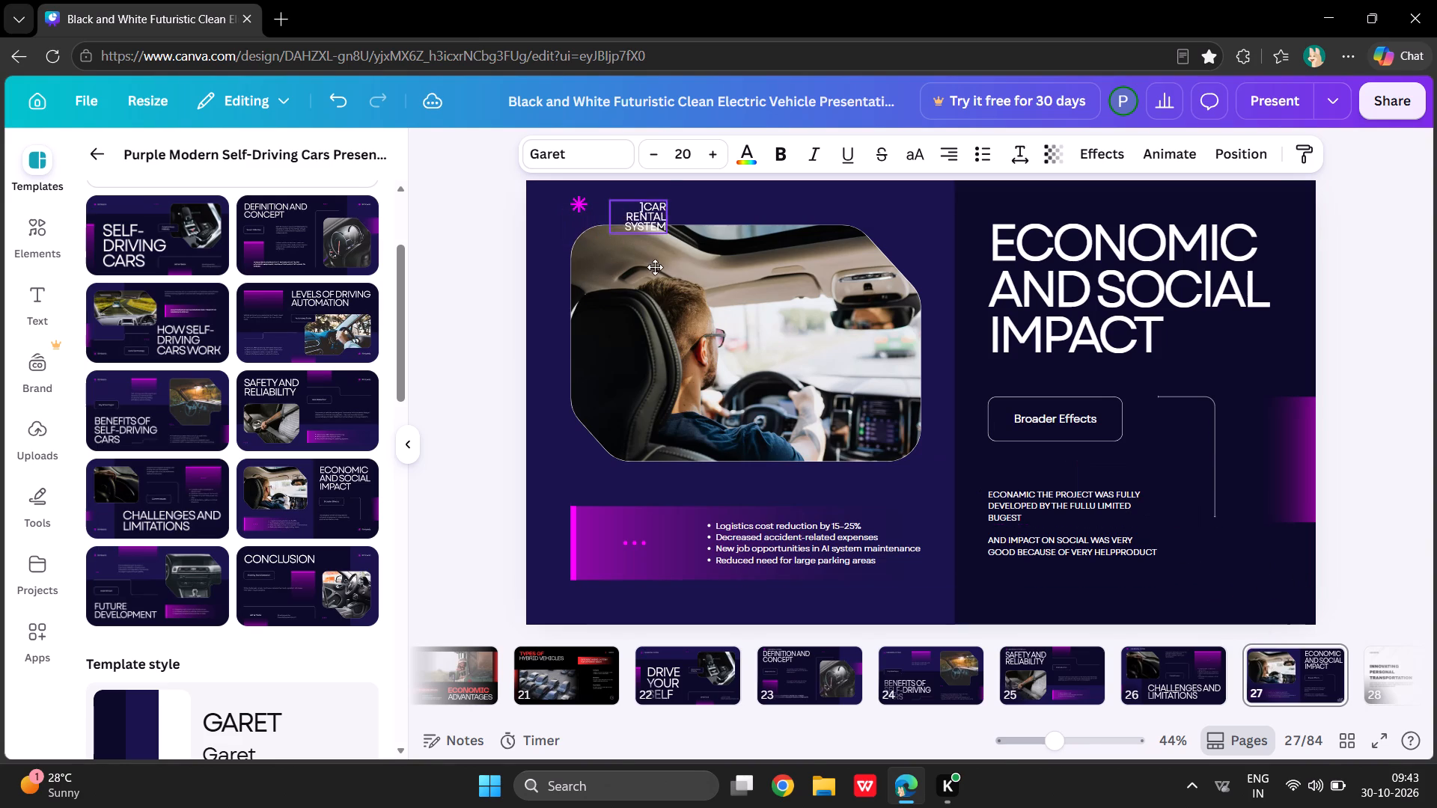
pyautogui.moveTo(655, 267); pyautogui.dragTo(631, 257)
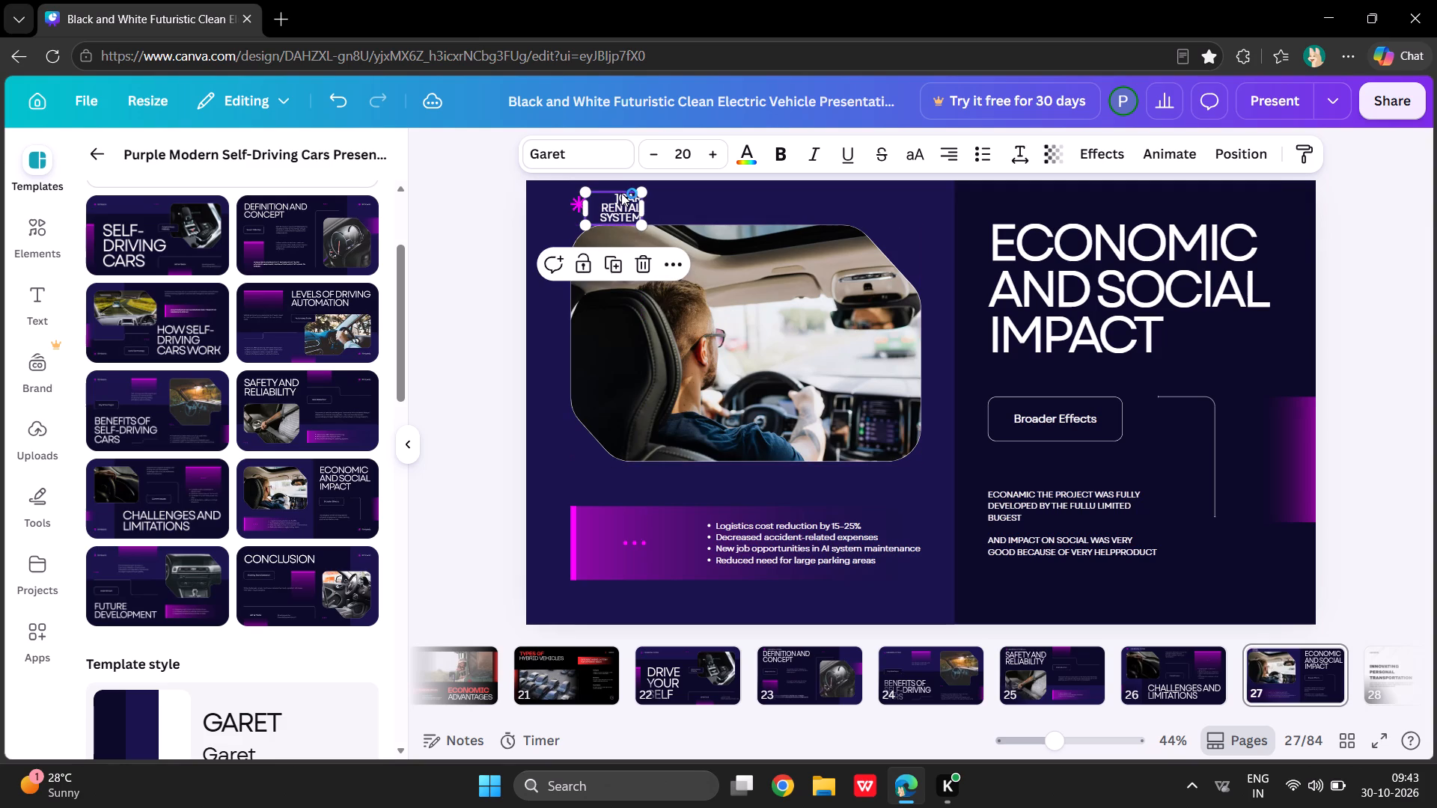
# Delete the stray bracket in front of "CAR" in the brand text.
pyautogui.click(618, 196)
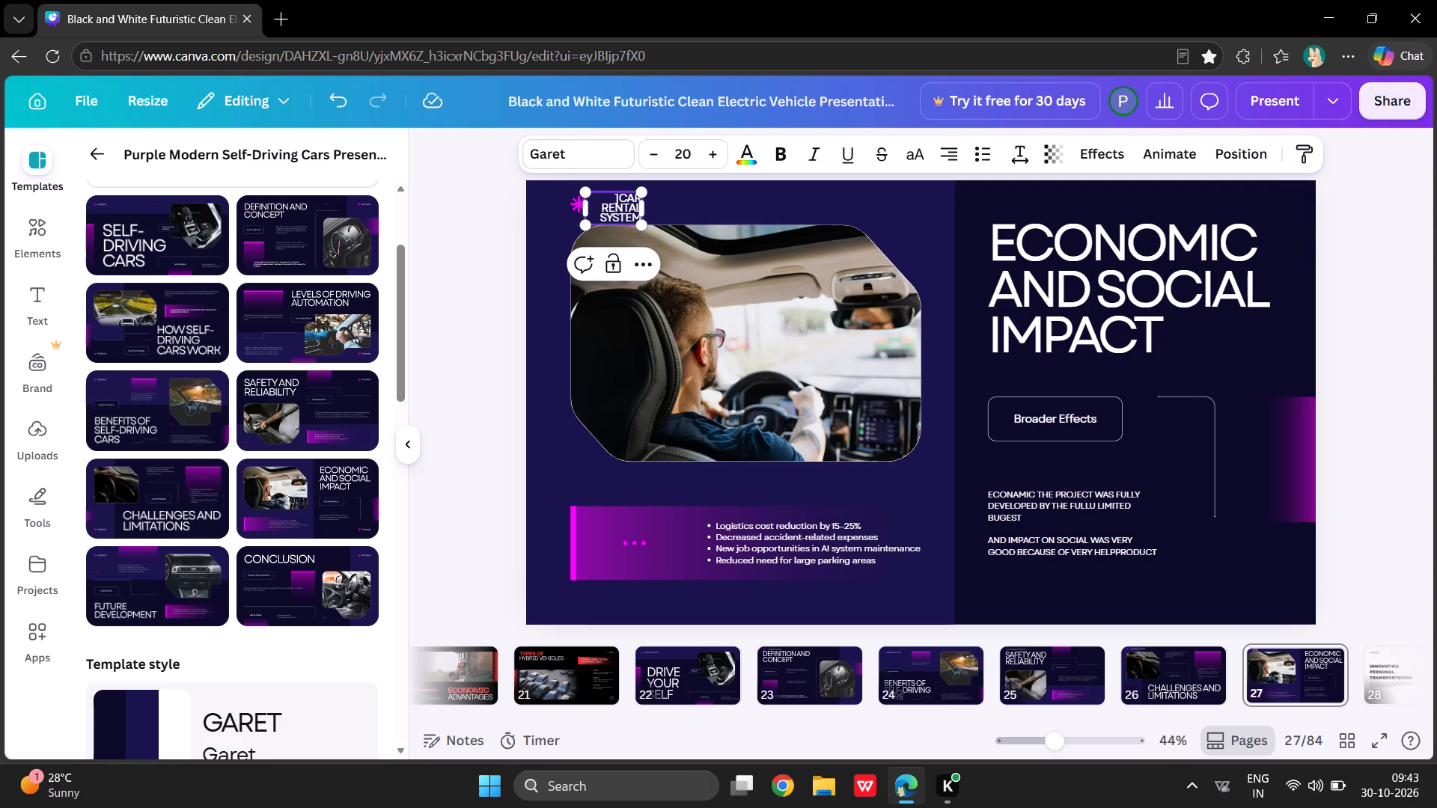
pyautogui.click(618, 197)
pyautogui.press('BackSpace')
# Widen the brand text box so "CAR RENTAL SYSTEM" fits on one line close beside the star icon.
pyautogui.moveTo(641, 205); pyautogui.dragTo(718, 208)
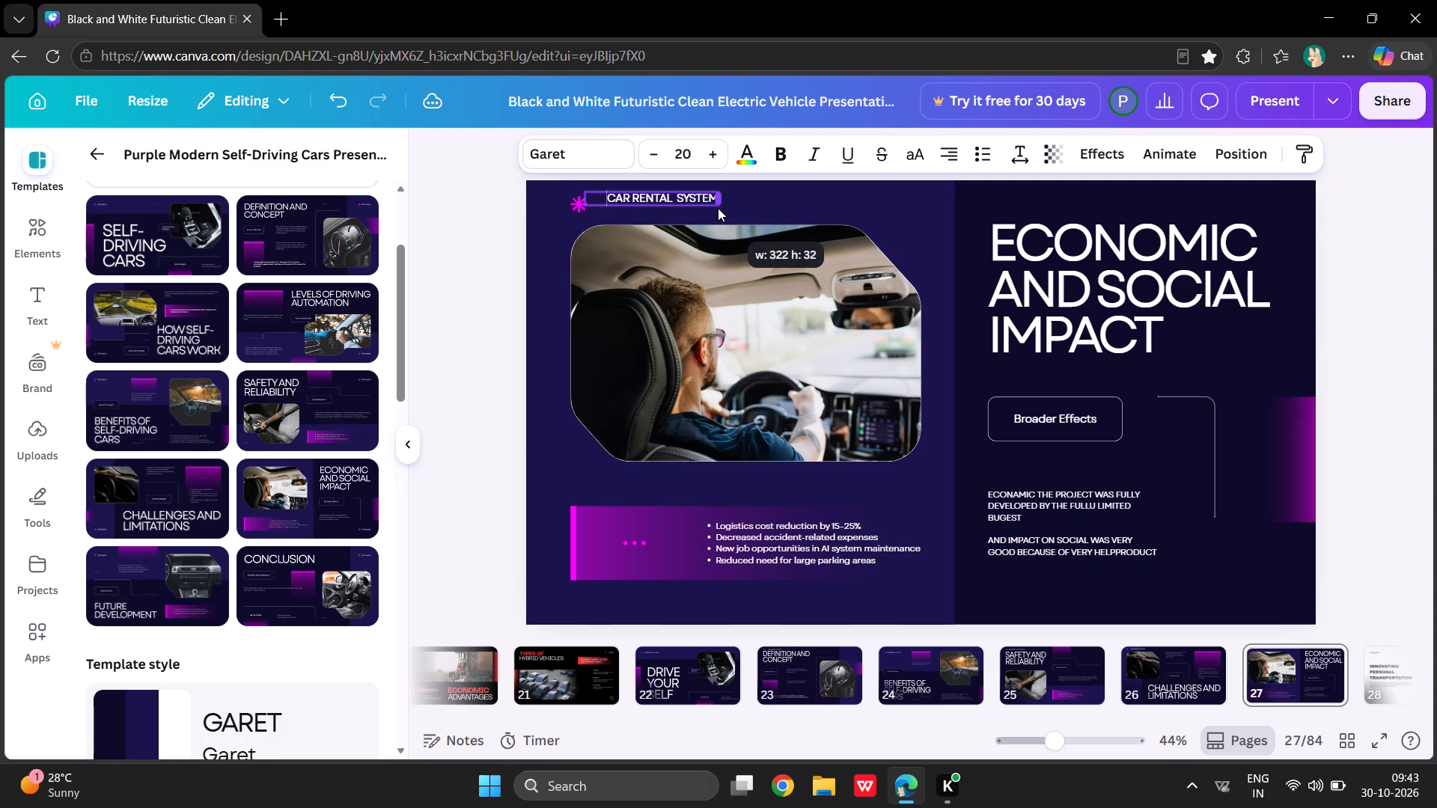
pyautogui.moveTo(718, 208); pyautogui.dragTo(705, 209)
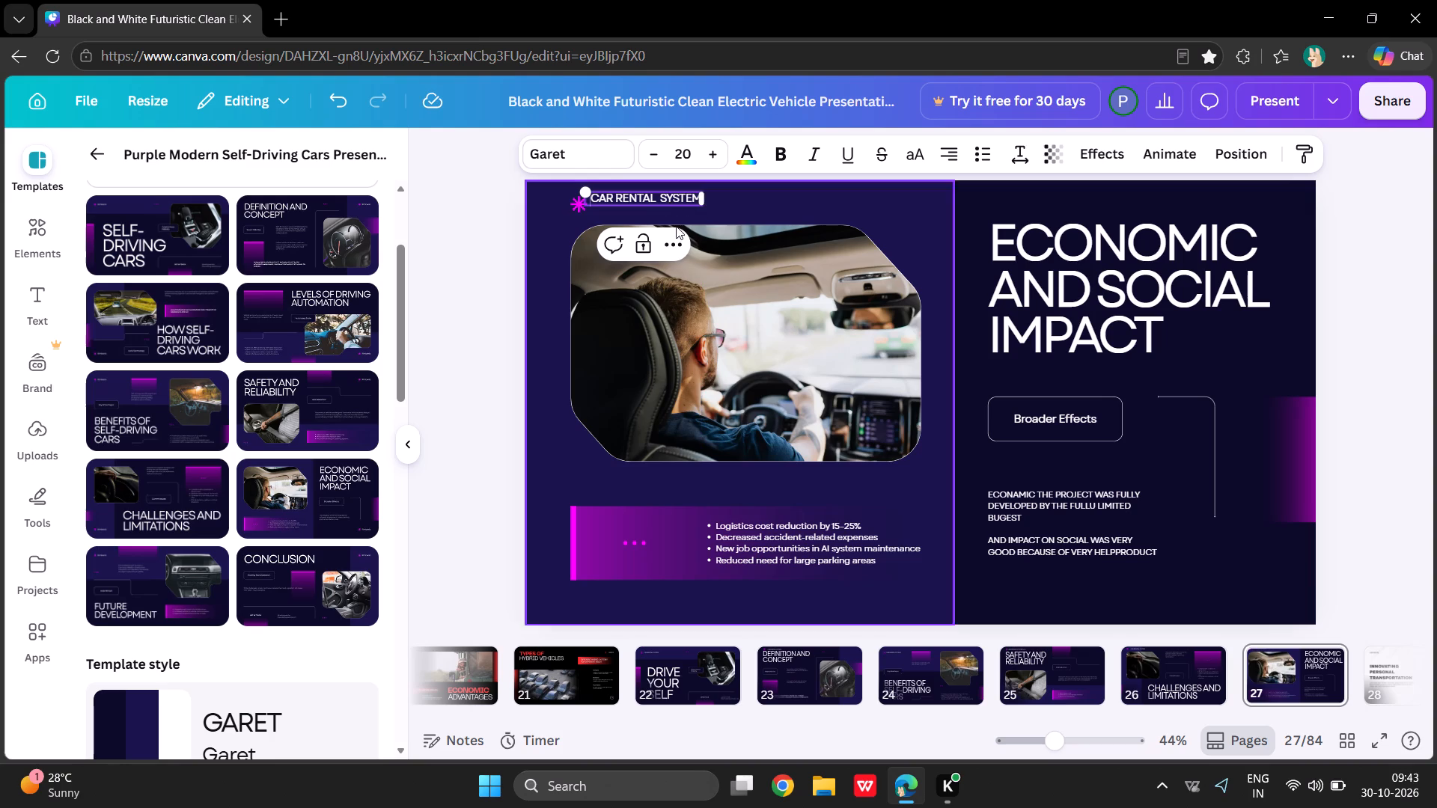
pyautogui.moveTo(671, 202); pyautogui.dragTo(673, 214)
pyautogui.click(734, 199)
pyautogui.click(638, 194)
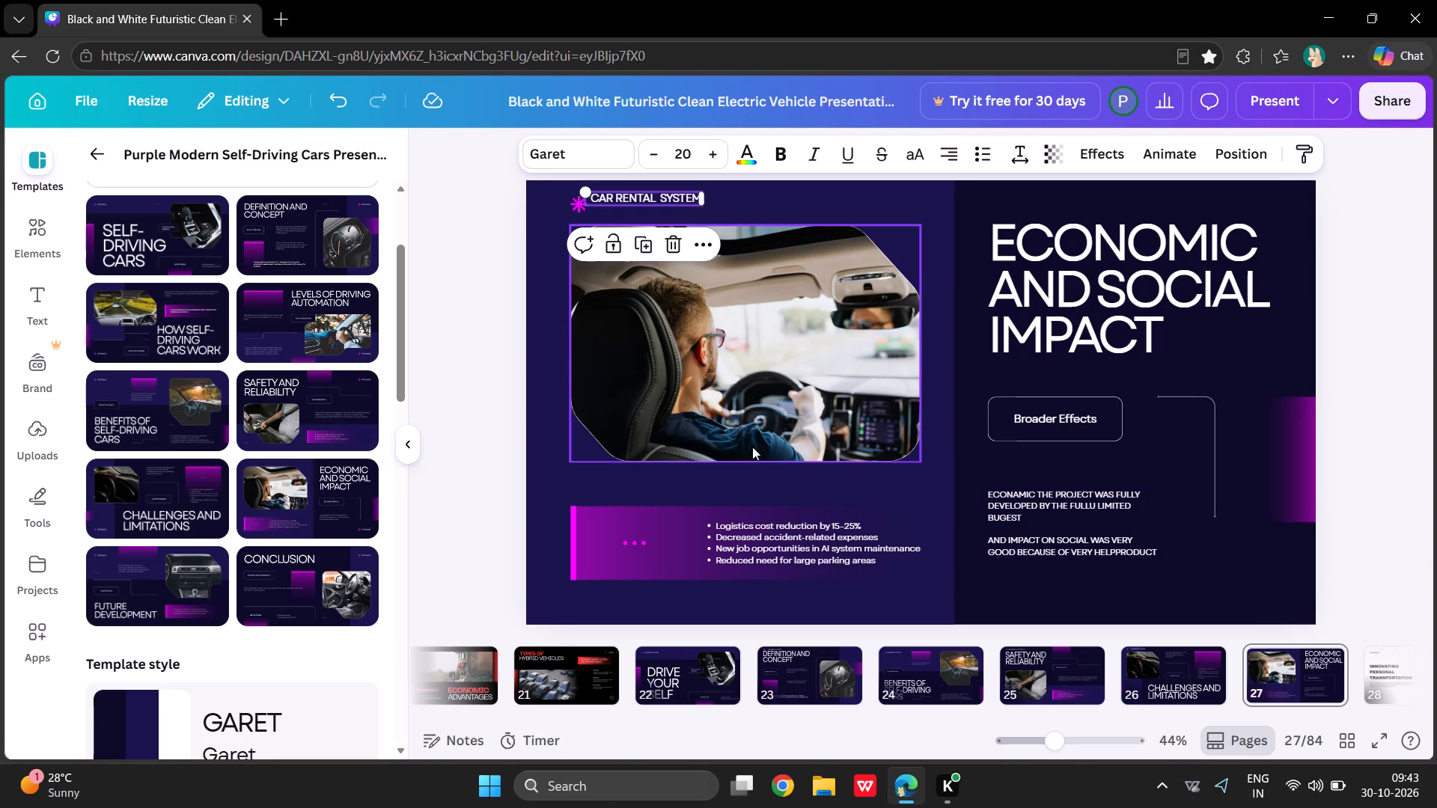
# Add the "Future Development" template page as a new page.
pyautogui.click(126, 585)
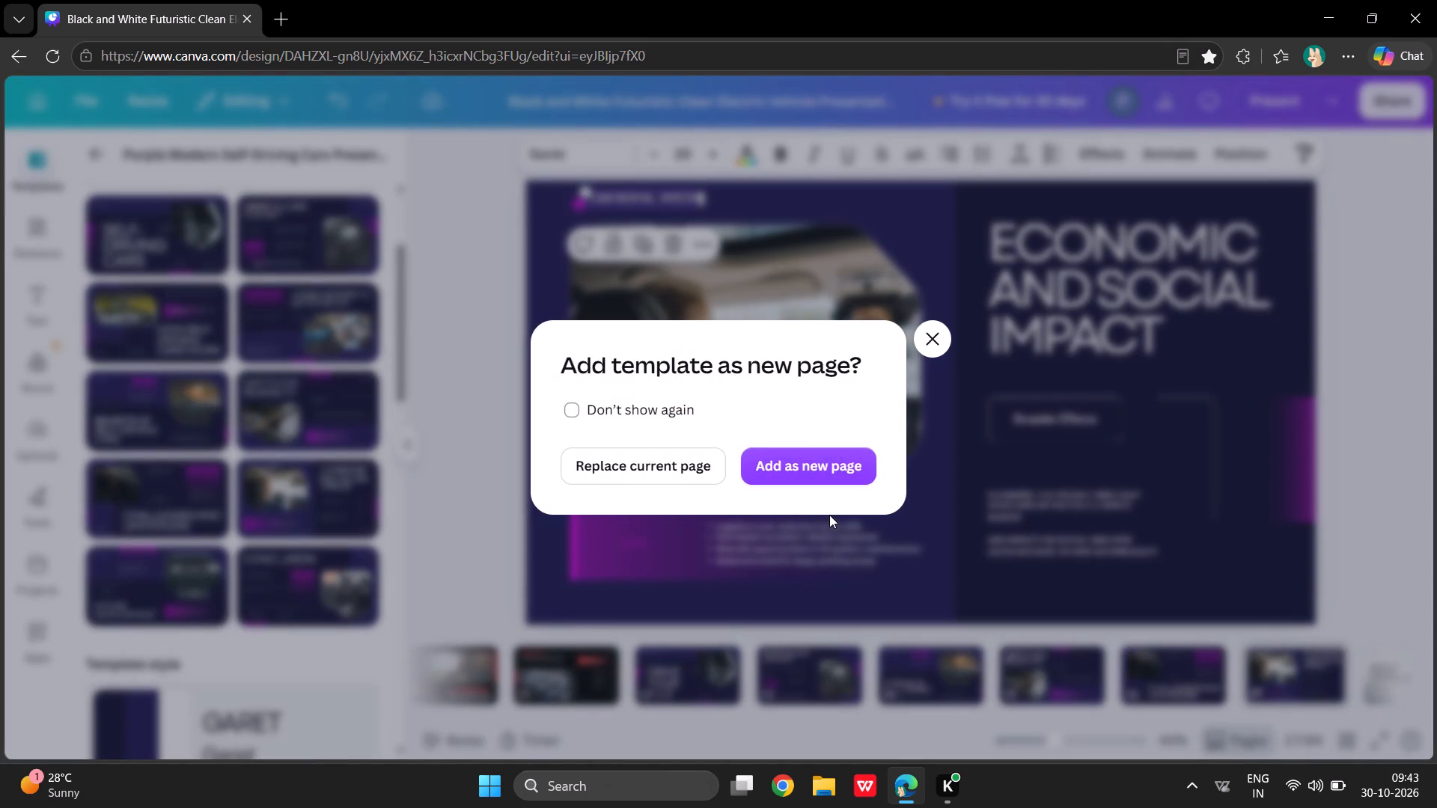
pyautogui.click(837, 477)
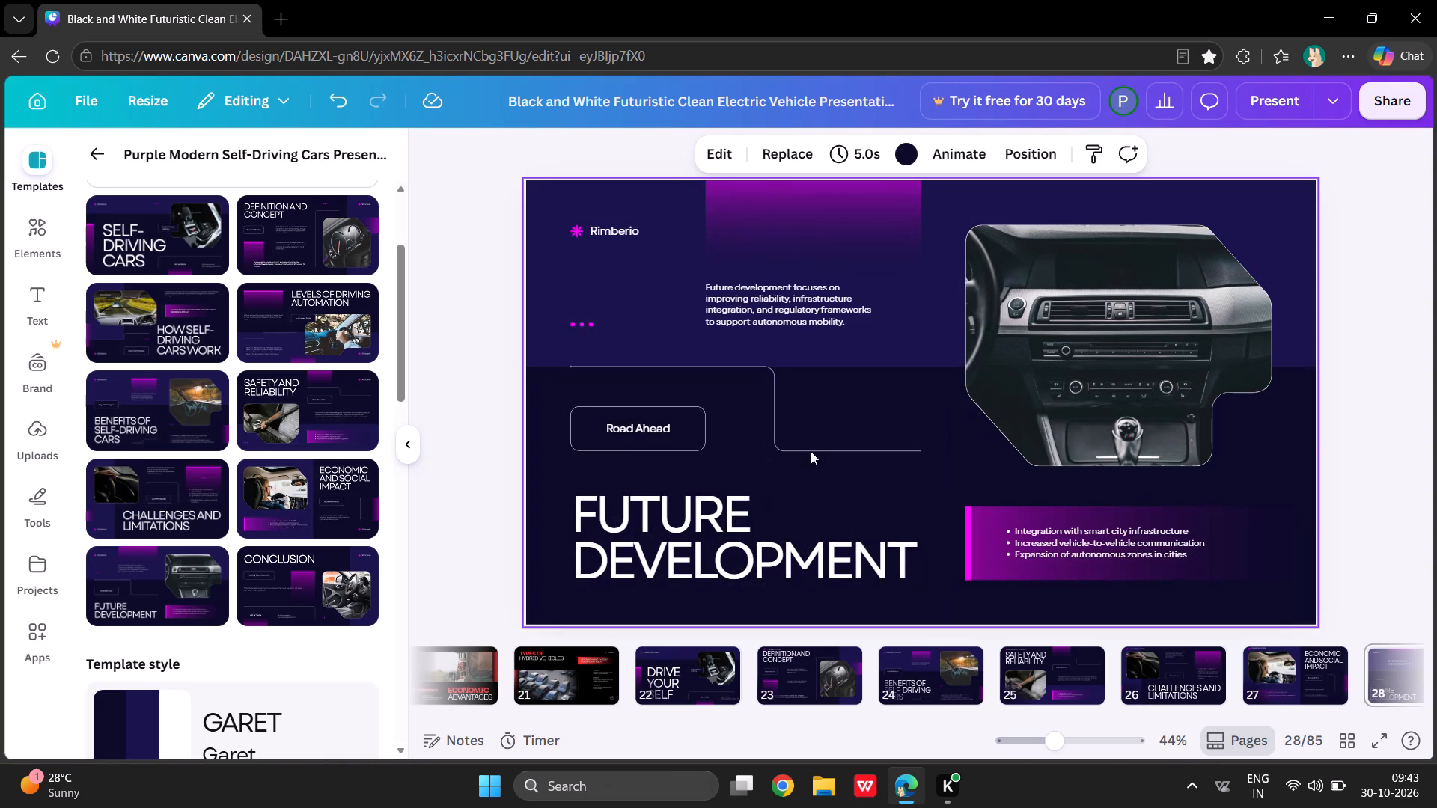
# Replace the "Rimberio" brand text on the Future Development page with "CAR RENTAL SYSTEM" and widen its box to about 270 for a single line.
pyautogui.doubleClick(619, 225)
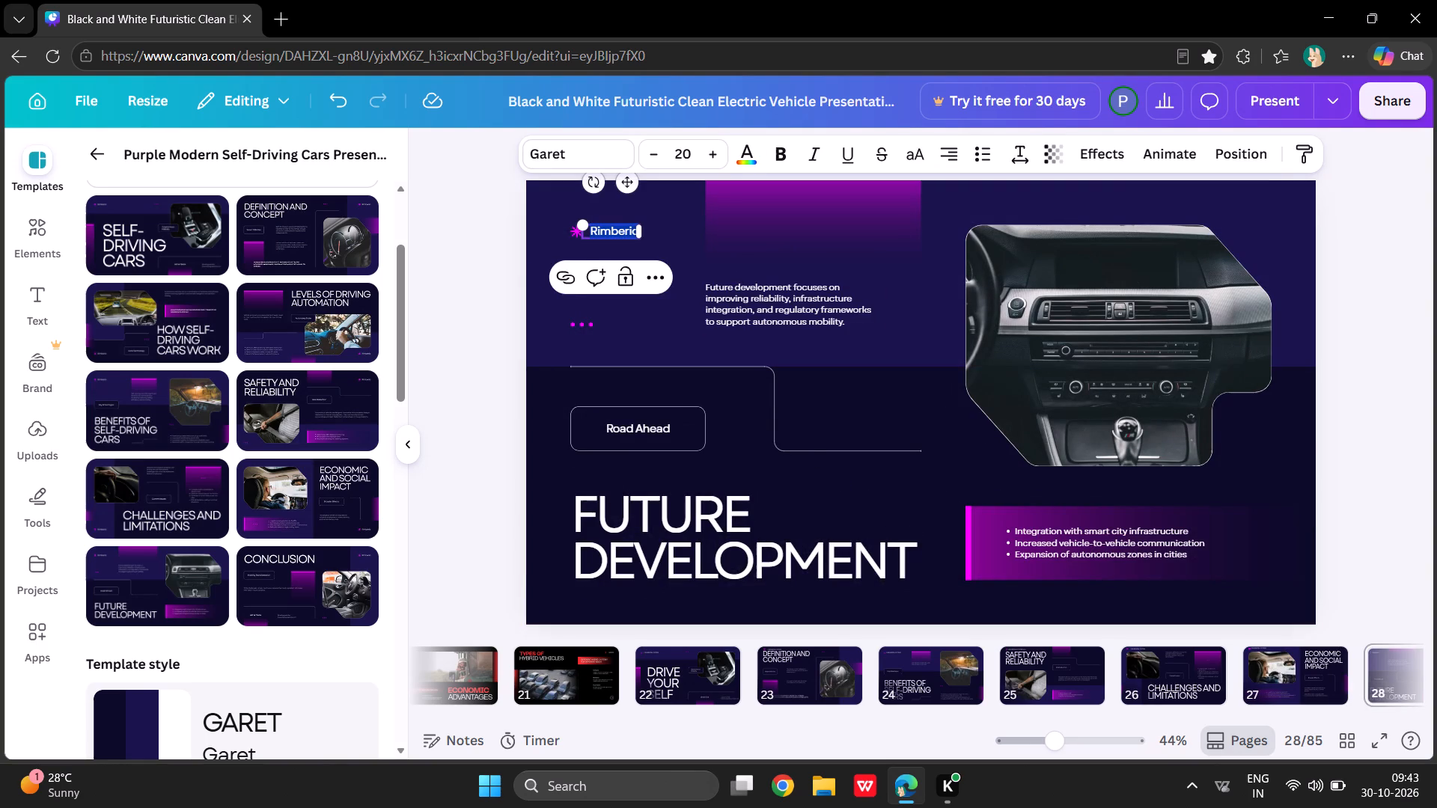
pyautogui.press('BackSpace')
pyautogui.write('CAR RENTAL SYST')
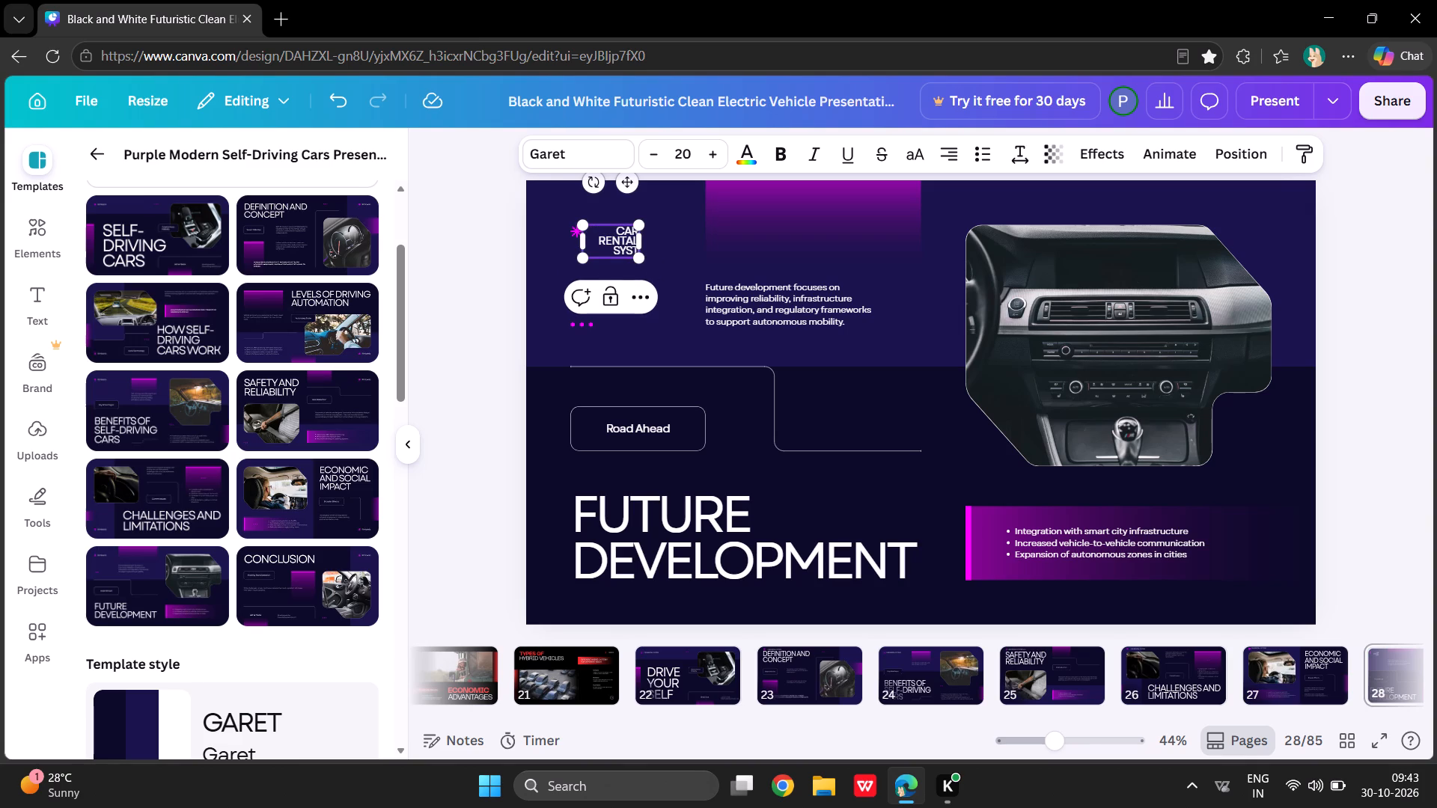
pyautogui.press('e')
pyautogui.press('m')
pyautogui.moveTo(640, 245); pyautogui.dragTo(689, 244)
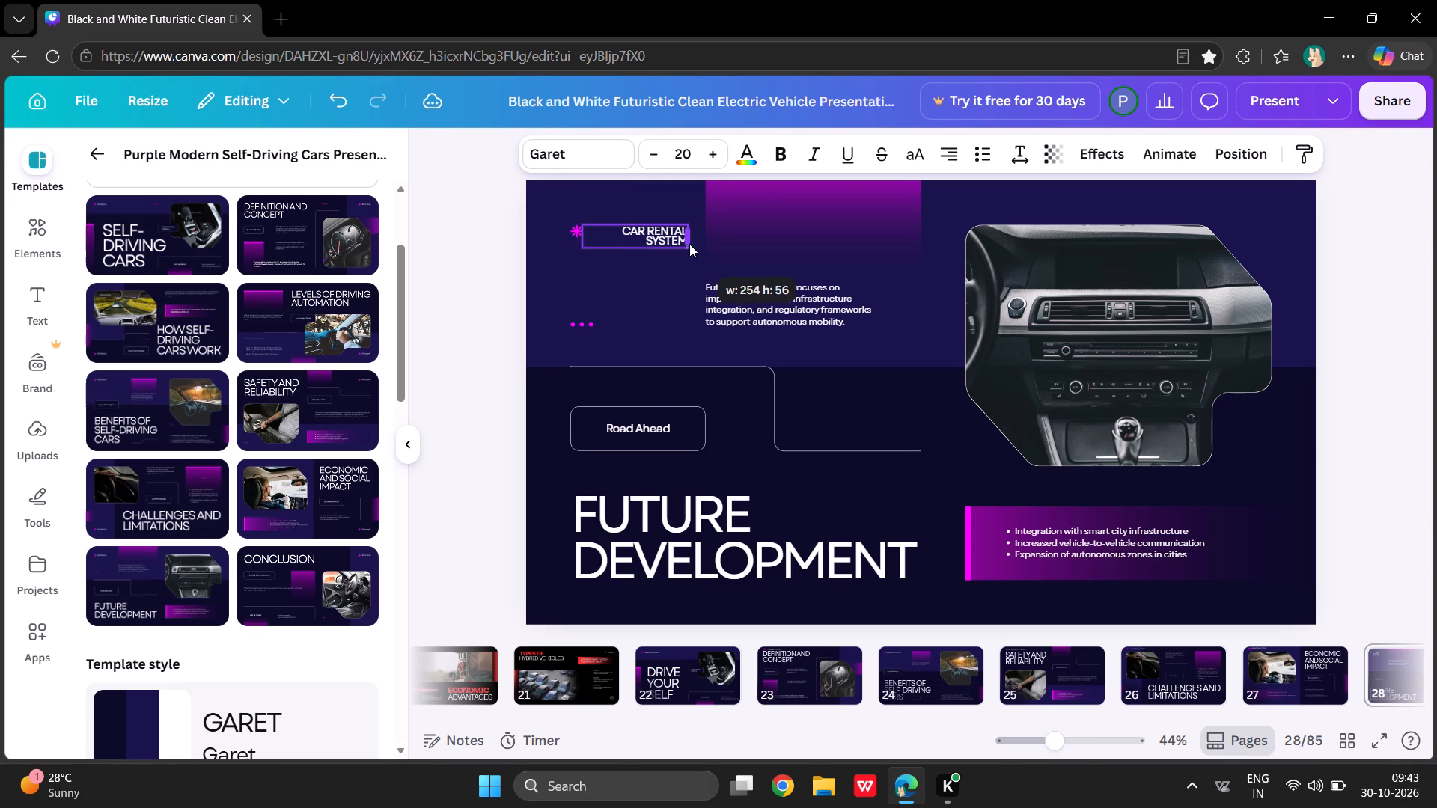
pyautogui.moveTo(689, 244); pyautogui.dragTo(708, 245)
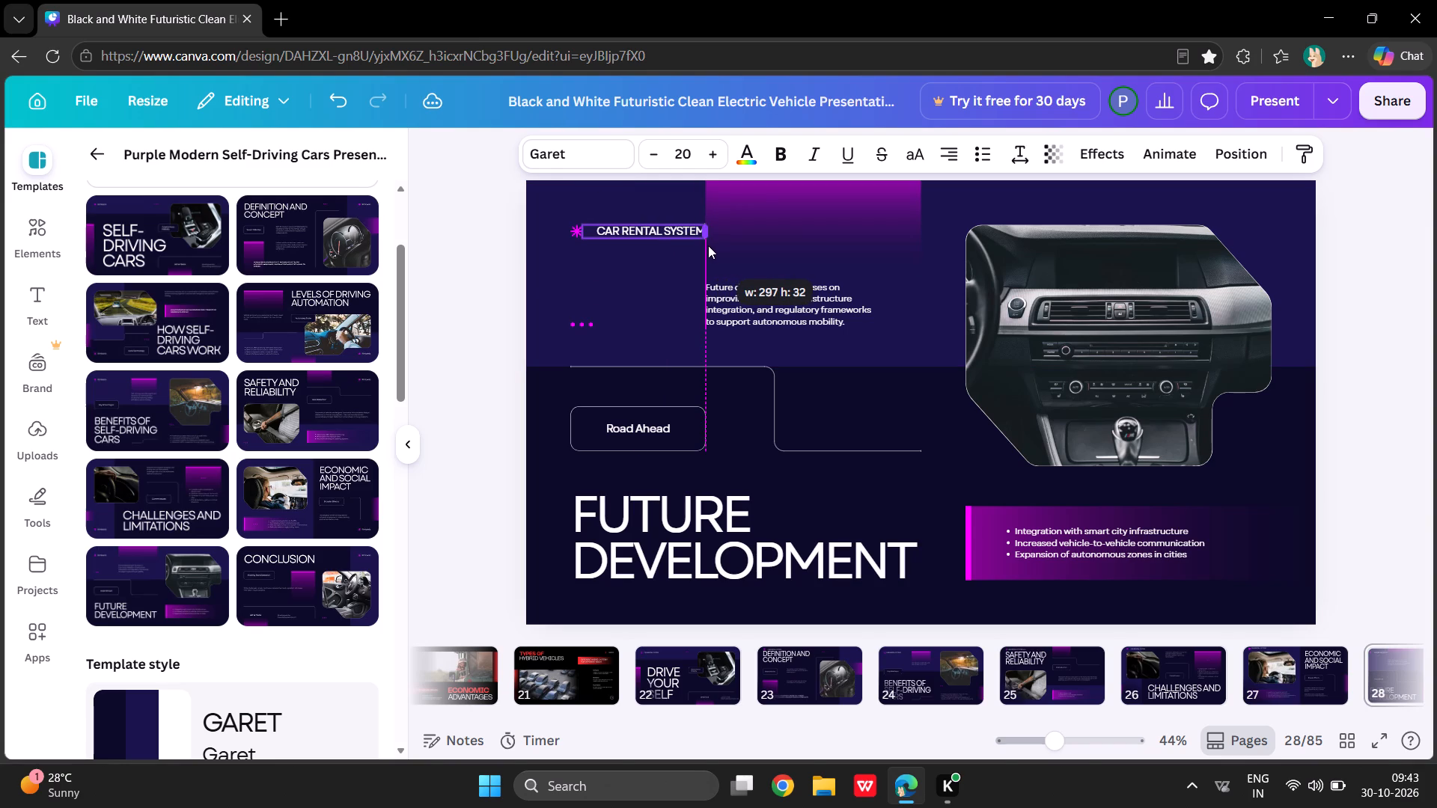
pyautogui.moveTo(708, 245); pyautogui.dragTo(695, 246)
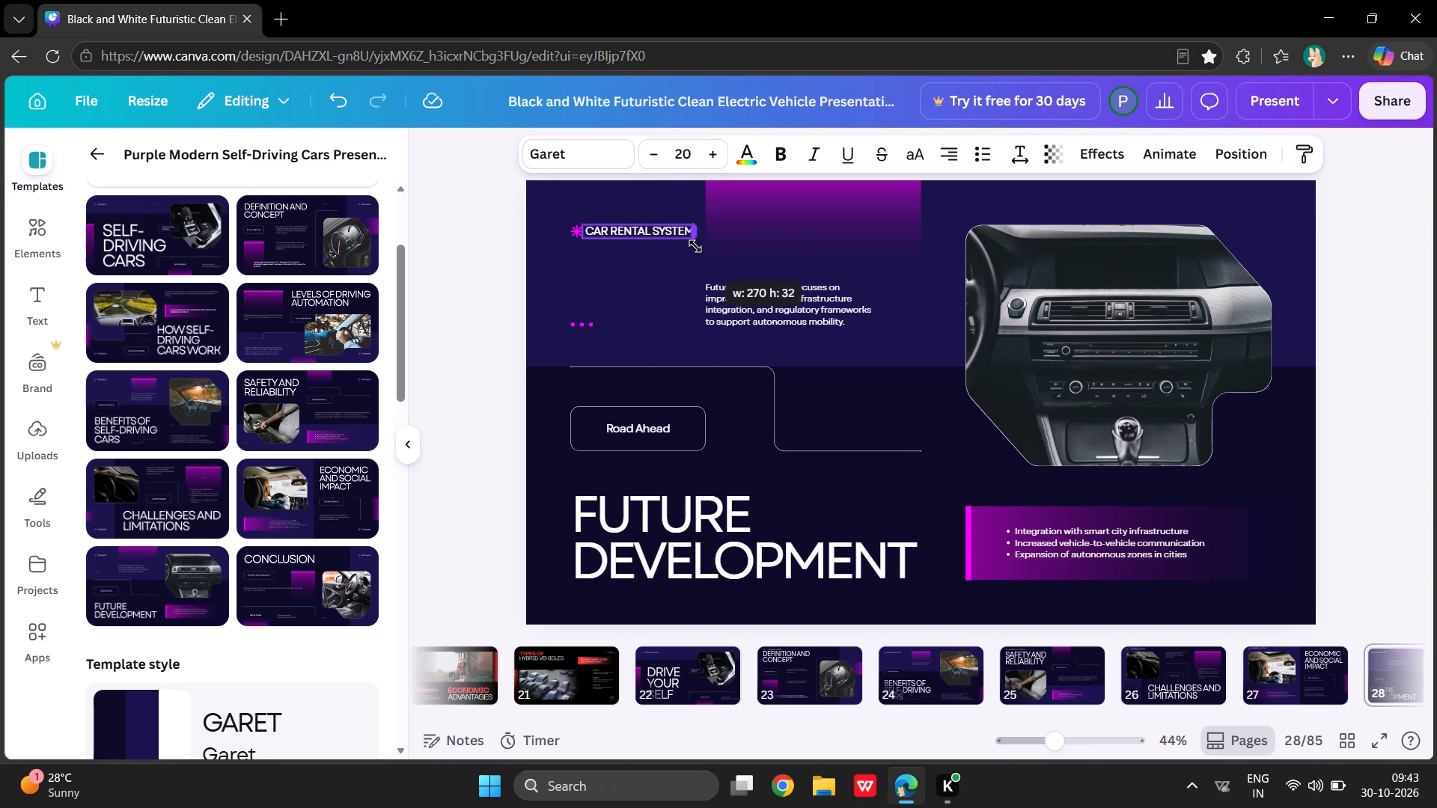
# Replace the paragraph on the Future Development page with "FUTURE DEVELOPMENT WE ARE FOCUSED ON TO UPGRADE ARE PROJECT".
pyautogui.doubleClick(807, 299)
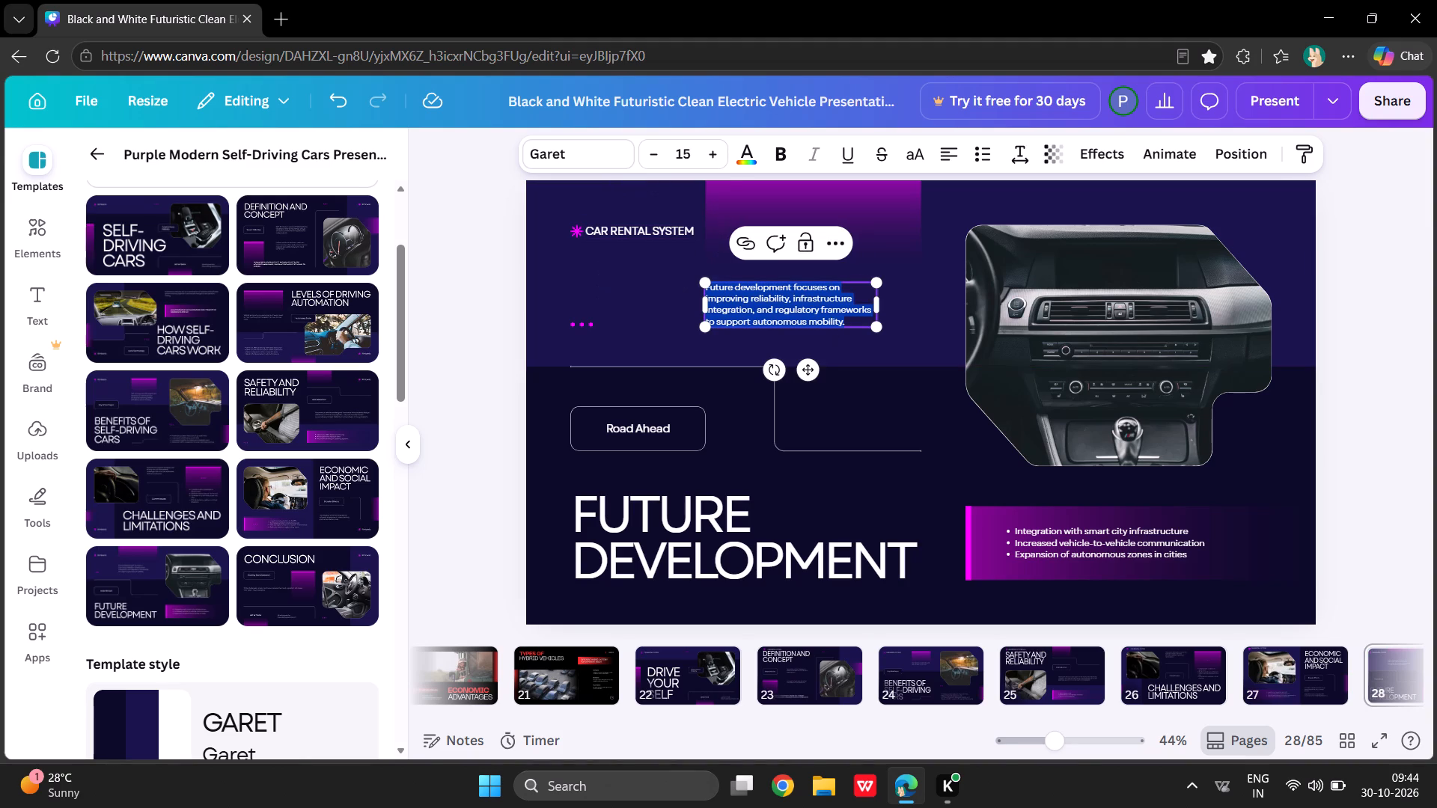
pyautogui.press('BackSpace')
pyautogui.write('FUTURE DEVELOP')
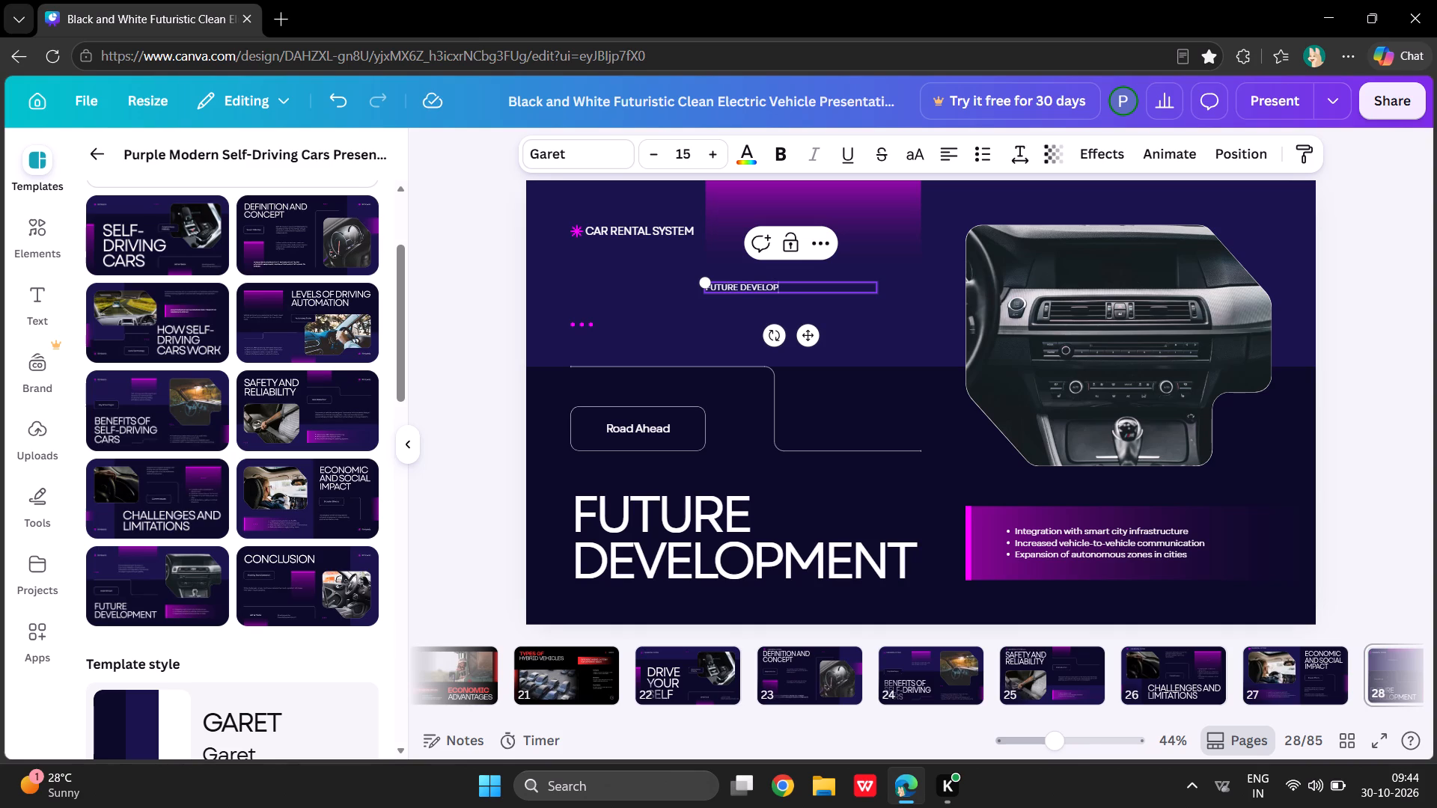
pyautogui.write('MENT')
pyautogui.press('space')
pyautogui.write('WAS')
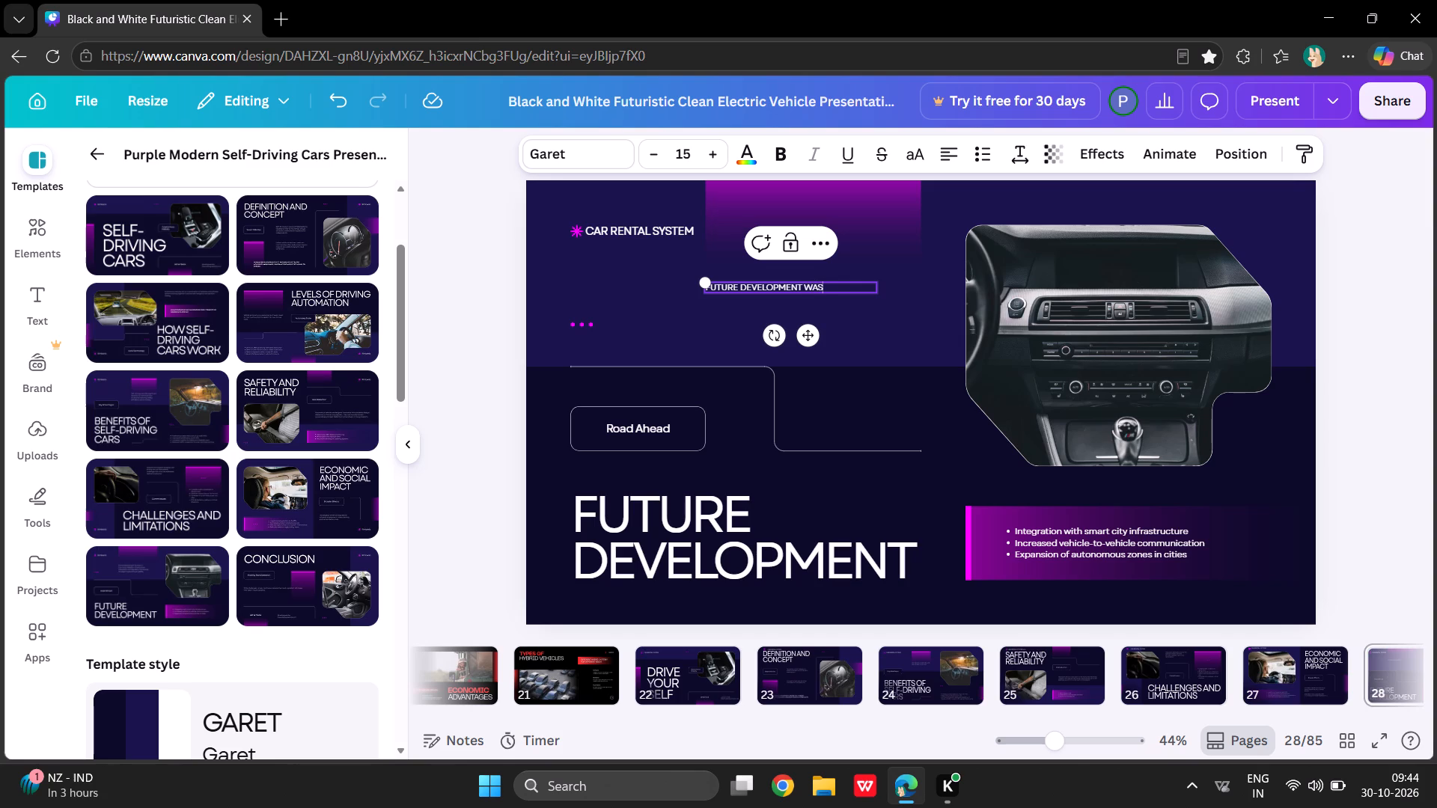
pyautogui.press('space')
pyautogui.press('BackSpace')
pyautogui.press('BackSpace')
pyautogui.press('BackSpace')
pyautogui.press('BackSpace')
pyautogui.write('WE ARE')
pyautogui.press('space')
pyautogui.write('FOCUSED ON')
pyautogui.press('space')
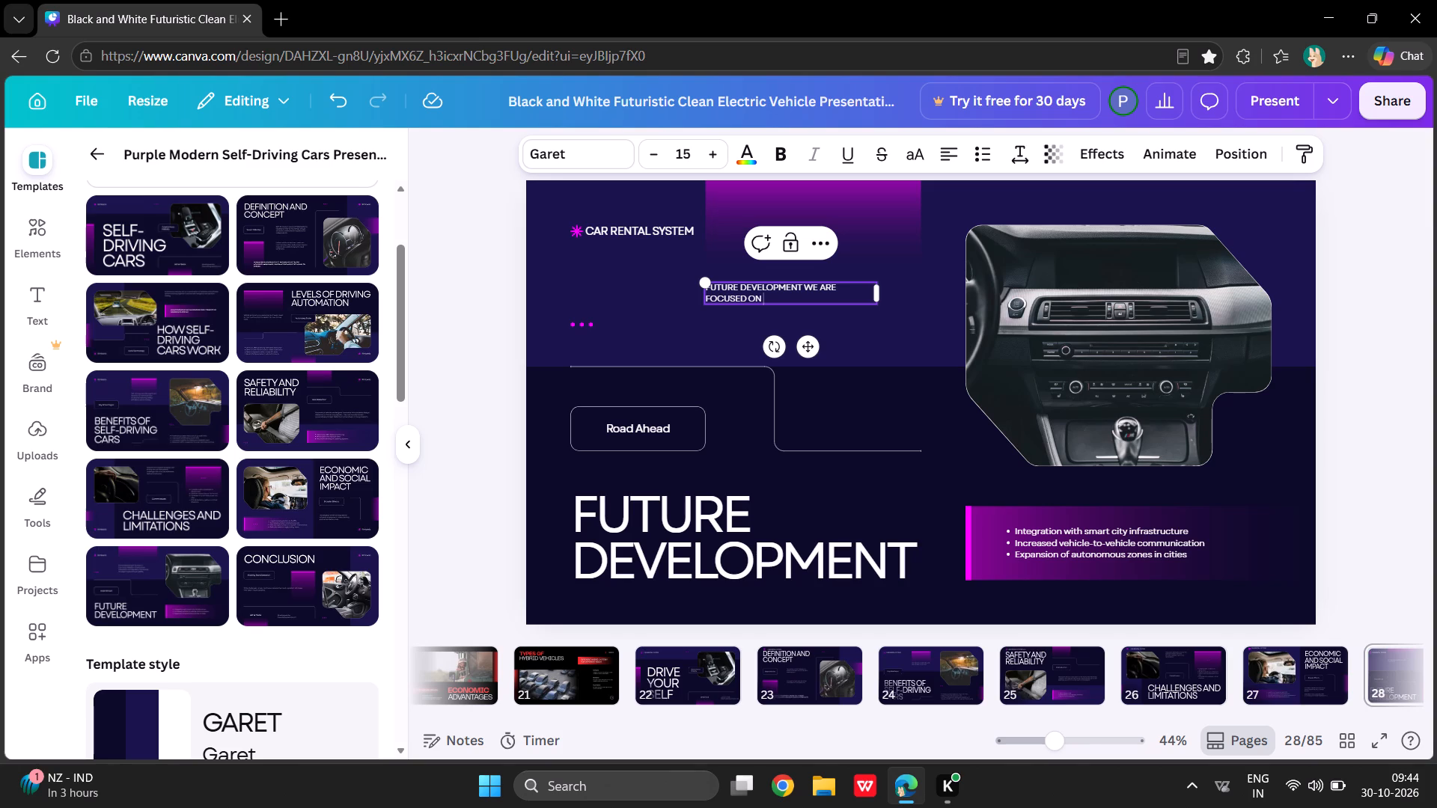
pyautogui.write('TO')
pyautogui.press('space')
pyautogui.write('UPGRADE ARE PROJECT')
pyautogui.press('space')
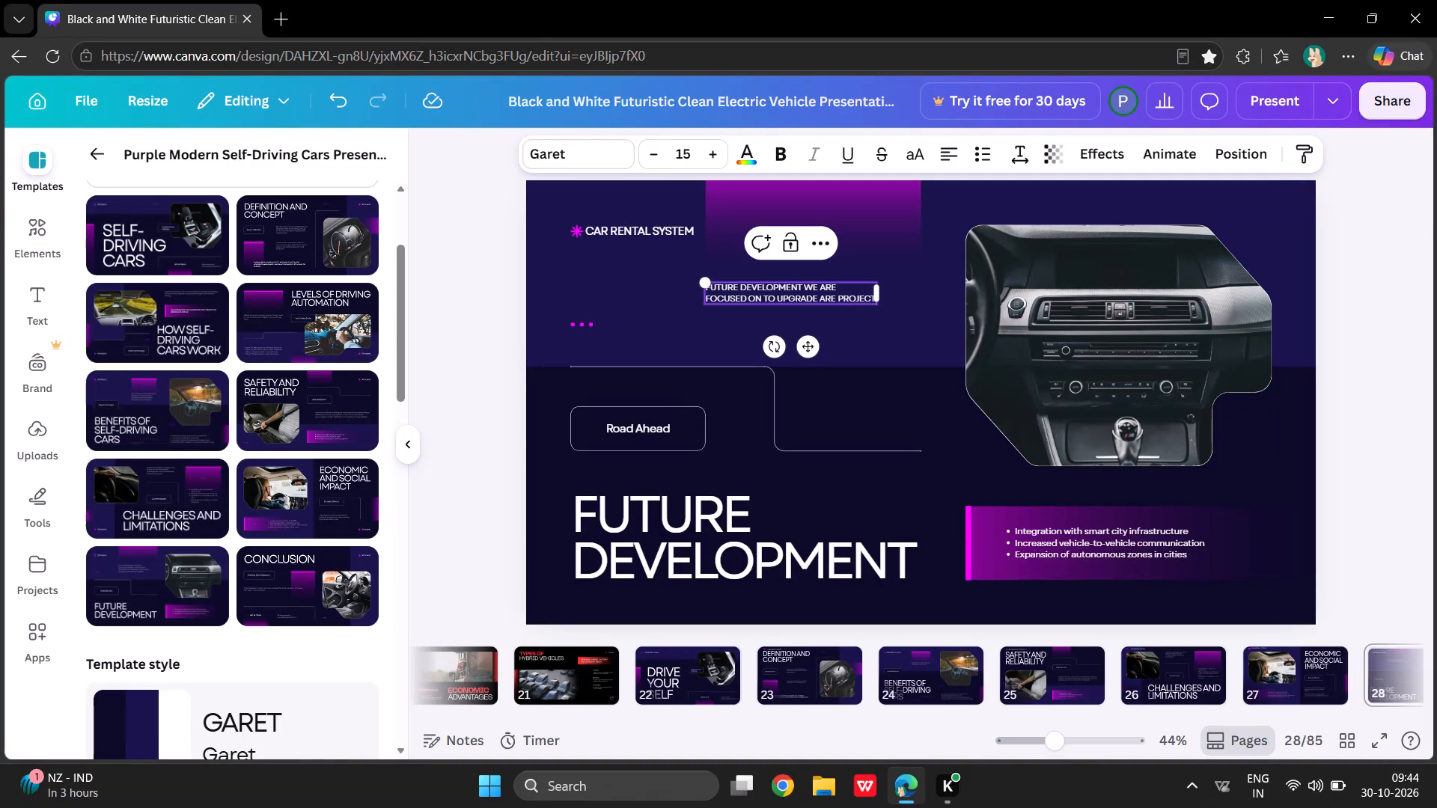
# Continue the paragraph with "AND USE BY ALL NEEDED PERSON WHICH PEOPLE HAVE TO RENT THE BIKE,VEHICLE,CARS,CYCLE,ETC".
pyautogui.press('space')
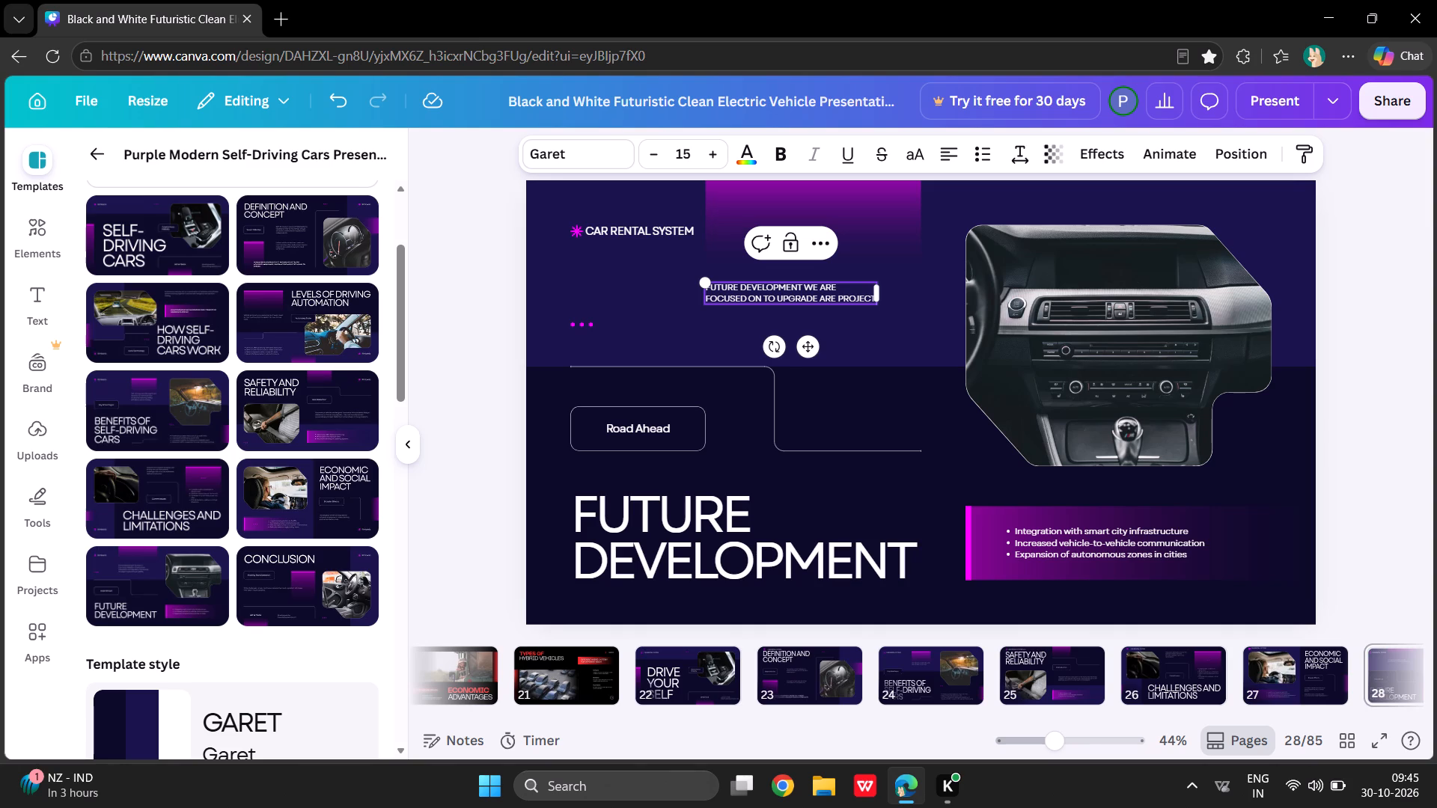
pyautogui.press('space')
pyautogui.write('AND')
pyautogui.press('space')
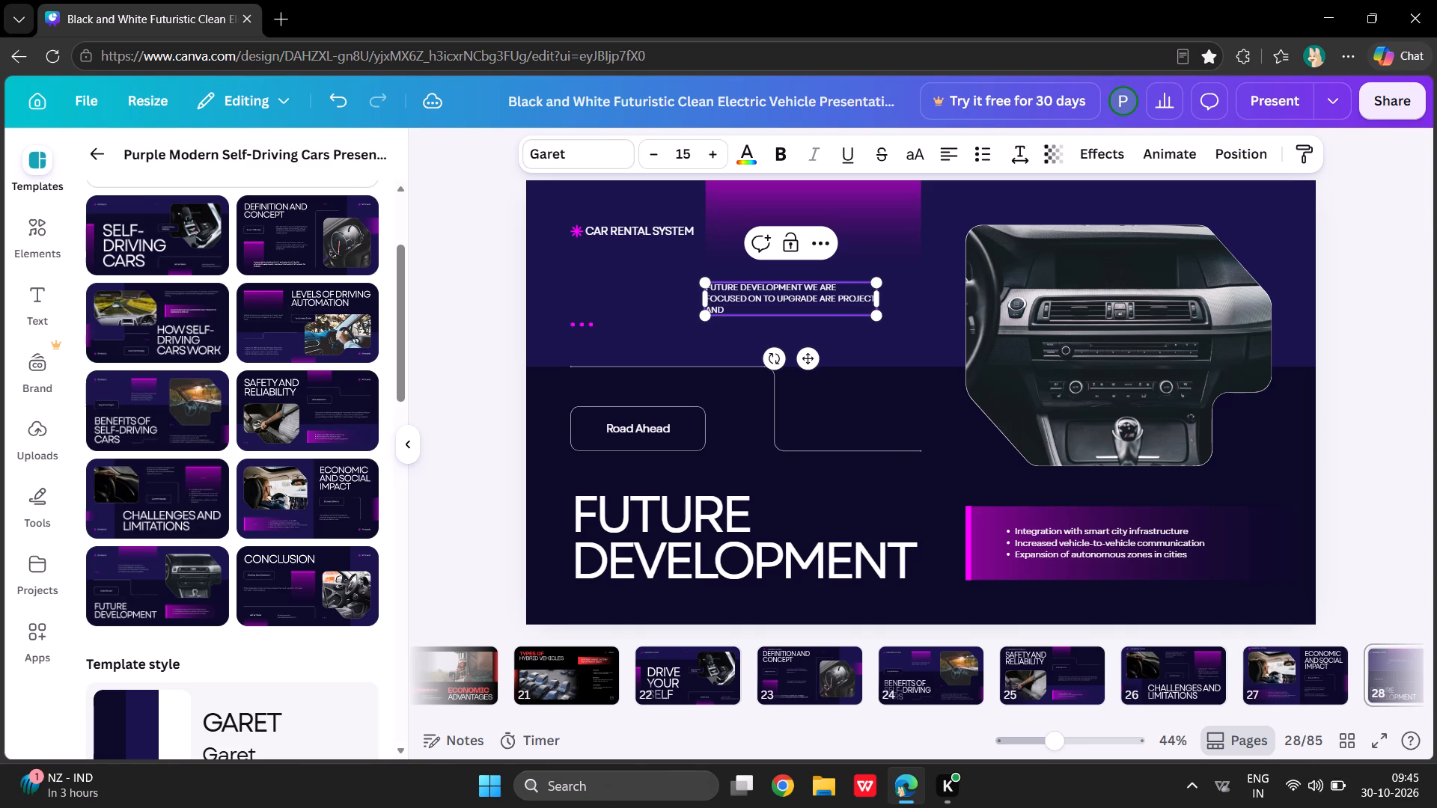
pyautogui.write('USE BY ALL NEEDED')
pyautogui.press('space')
pyautogui.write('PERSON')
pyautogui.press('space')
pyautogui.write('WHICH')
pyautogui.press('space')
pyautogui.write('PEOPLE HAVE TO RENT THE BIKE,VEHI')
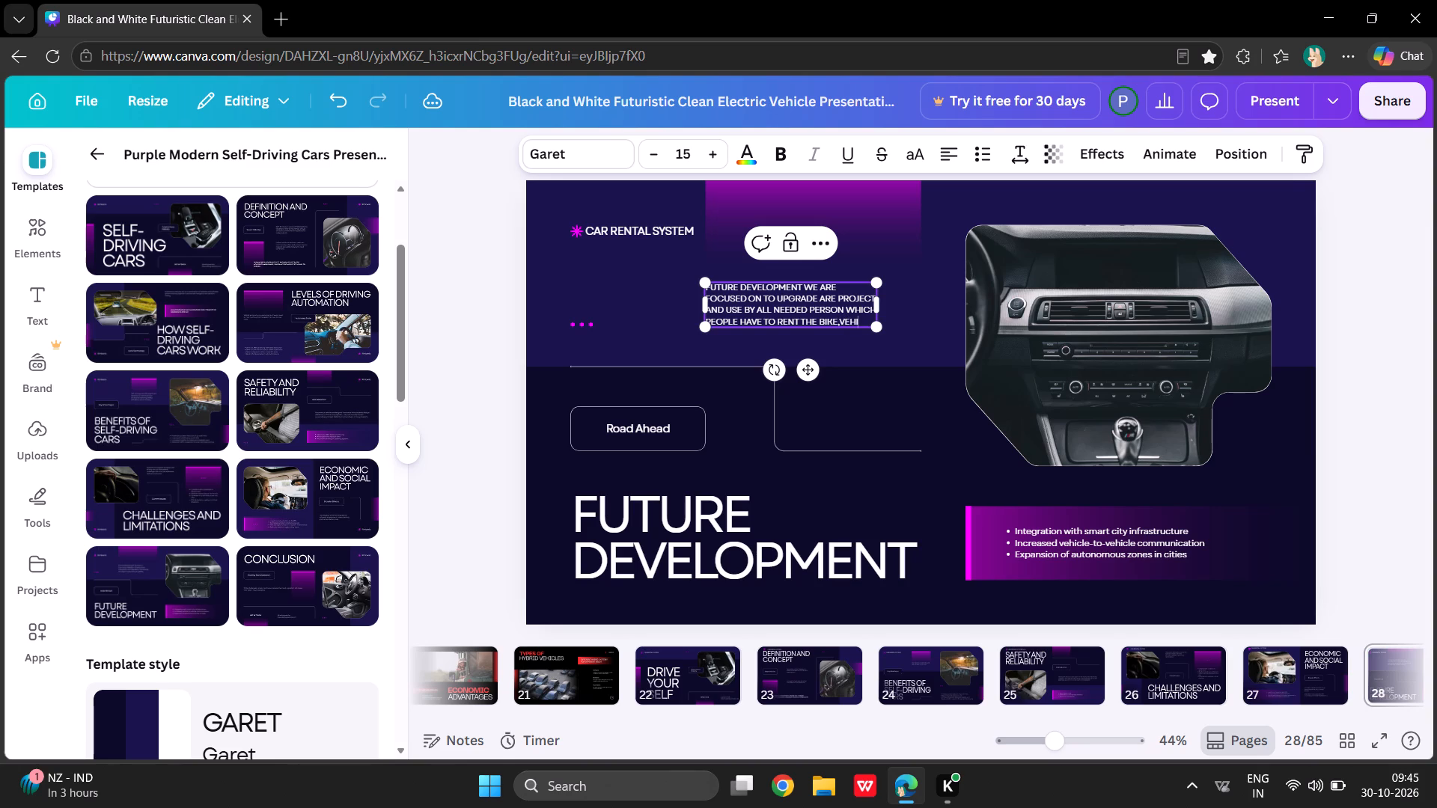
pyautogui.write('CLE,')
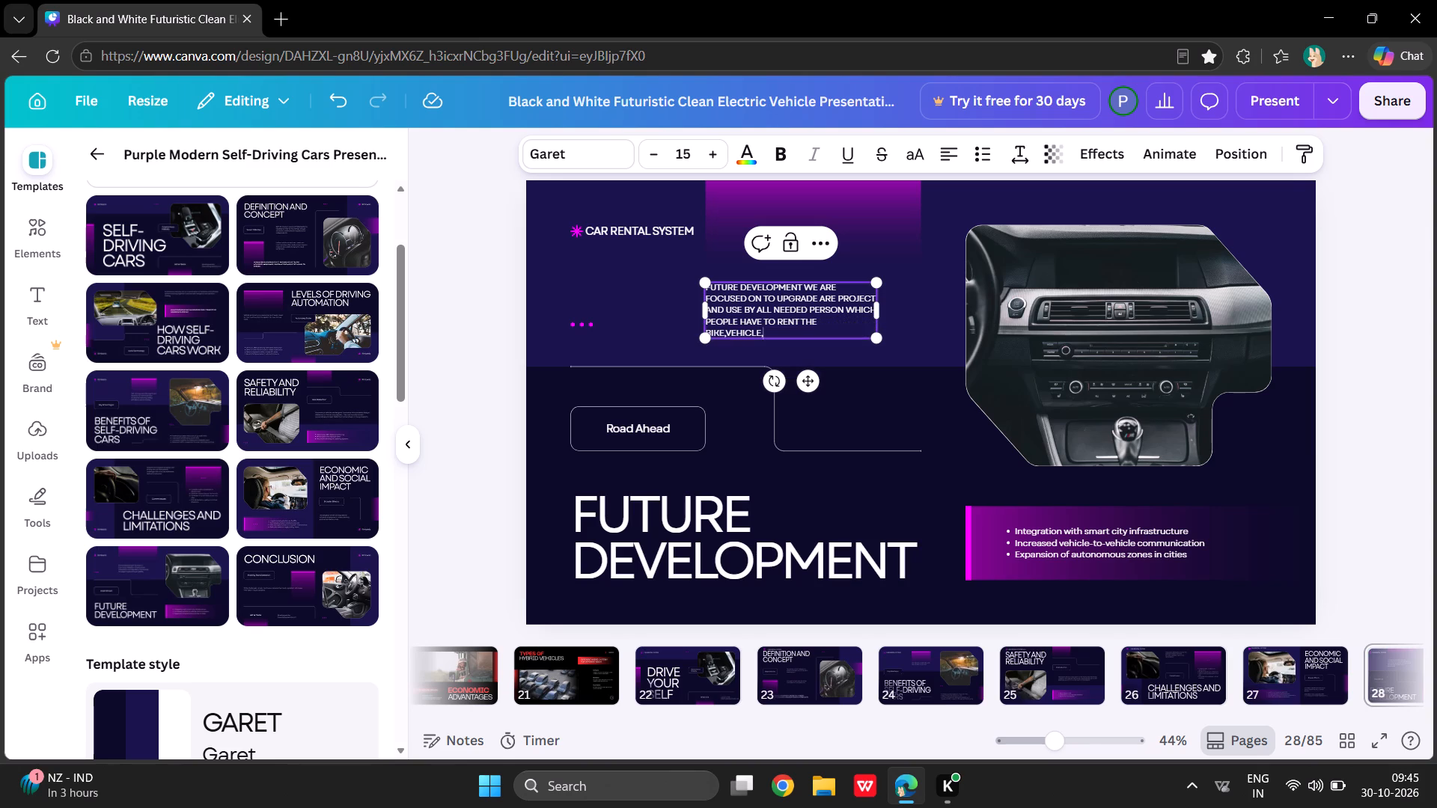
pyautogui.write('CARS,CYCLE,ETC')
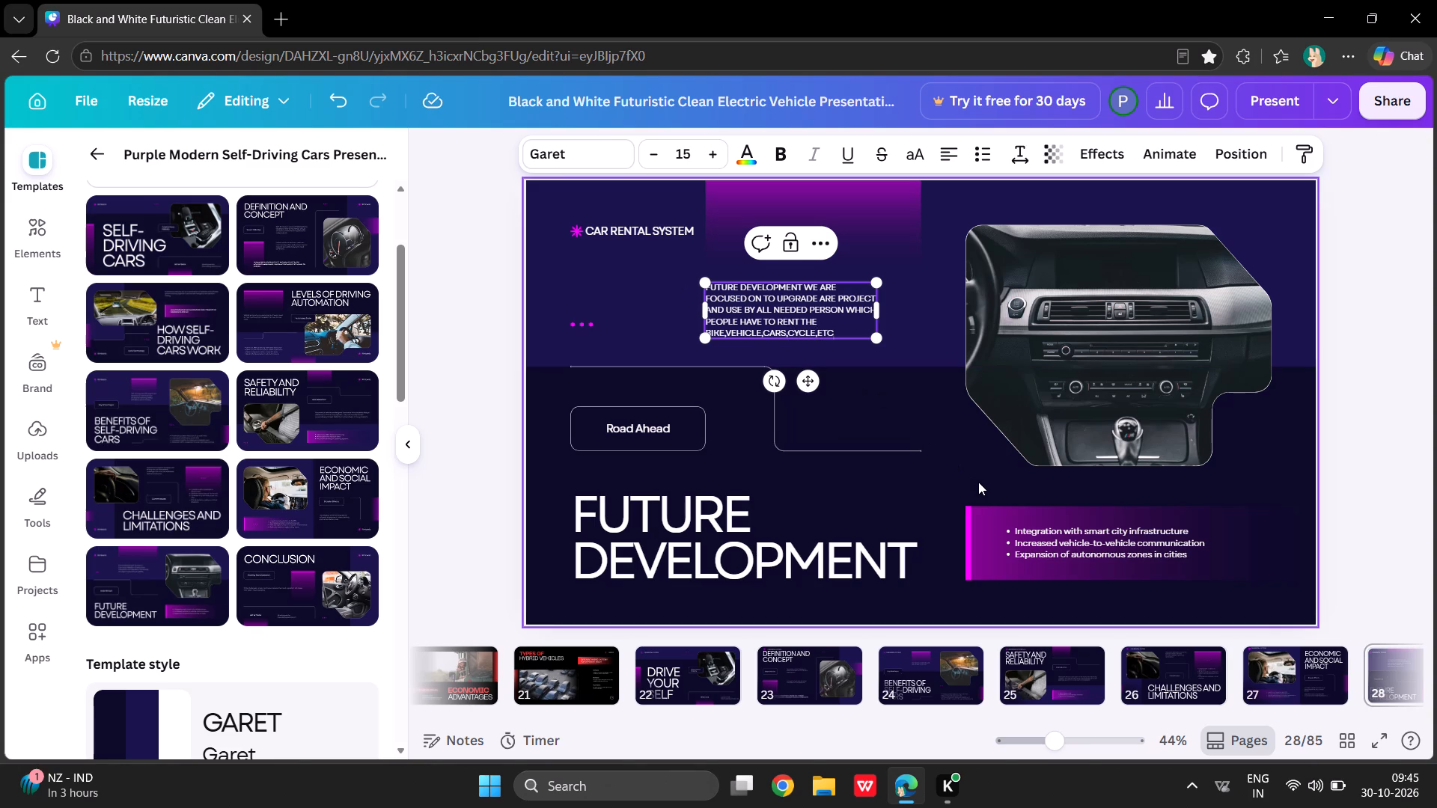
# Add the "Conclusion" template page as a new page.
pyautogui.click(255, 578)
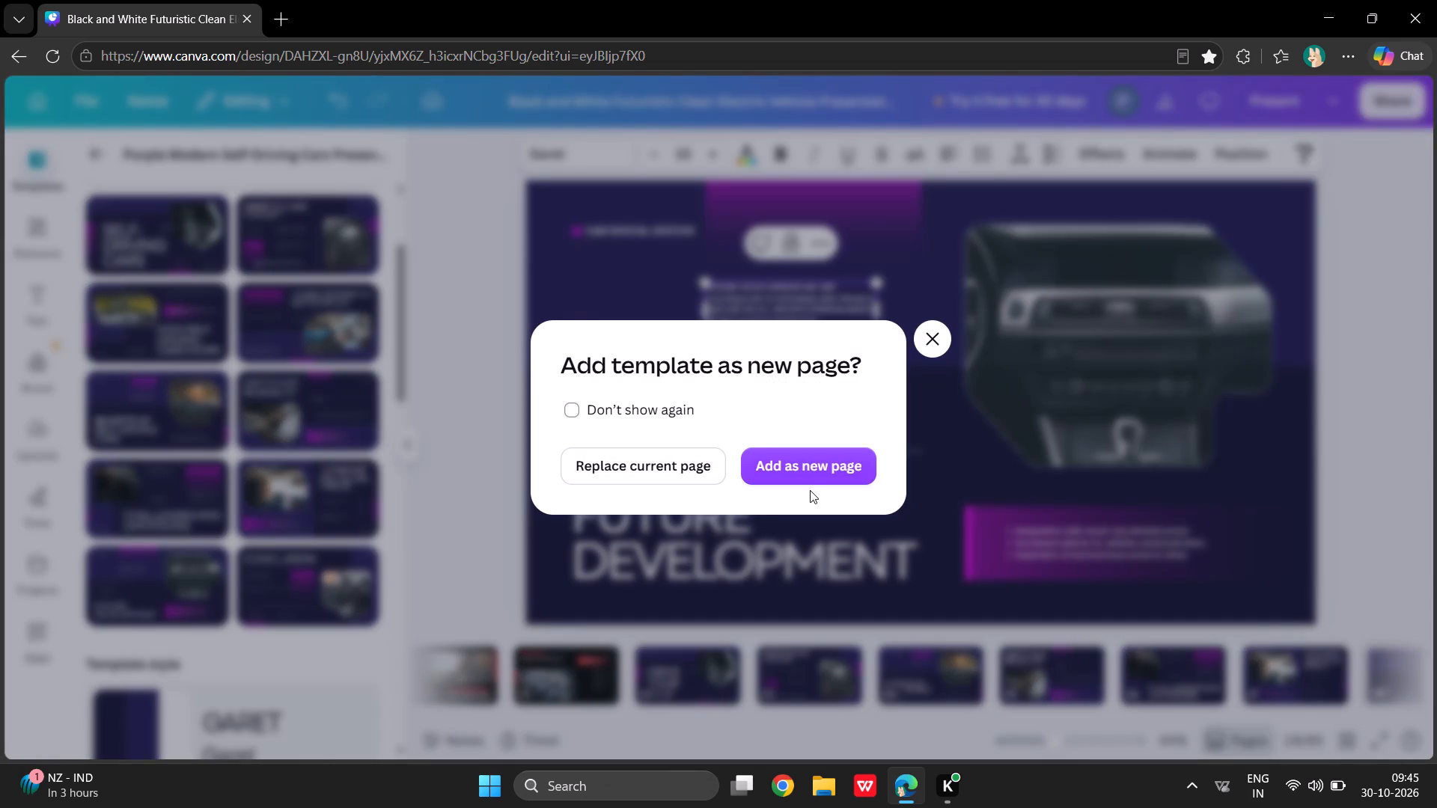
pyautogui.click(810, 465)
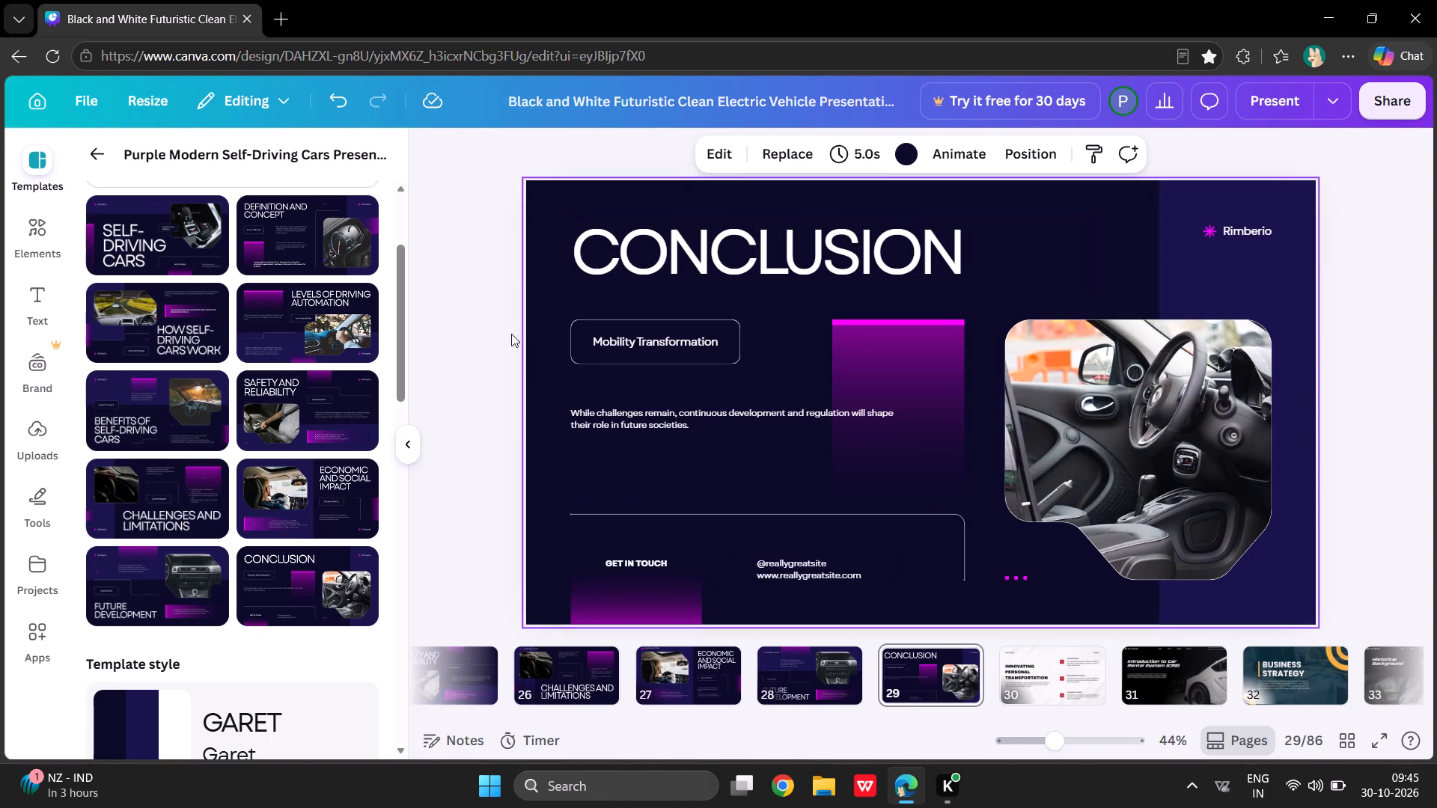
# Replace the paragraph on the Conclusion page with "CONCLUSION OF THE PROJECT WAS VERY SIMPLE MALE PROJECT THAT MUST SUCCESSFUL".
pyautogui.doubleClick(629, 415)
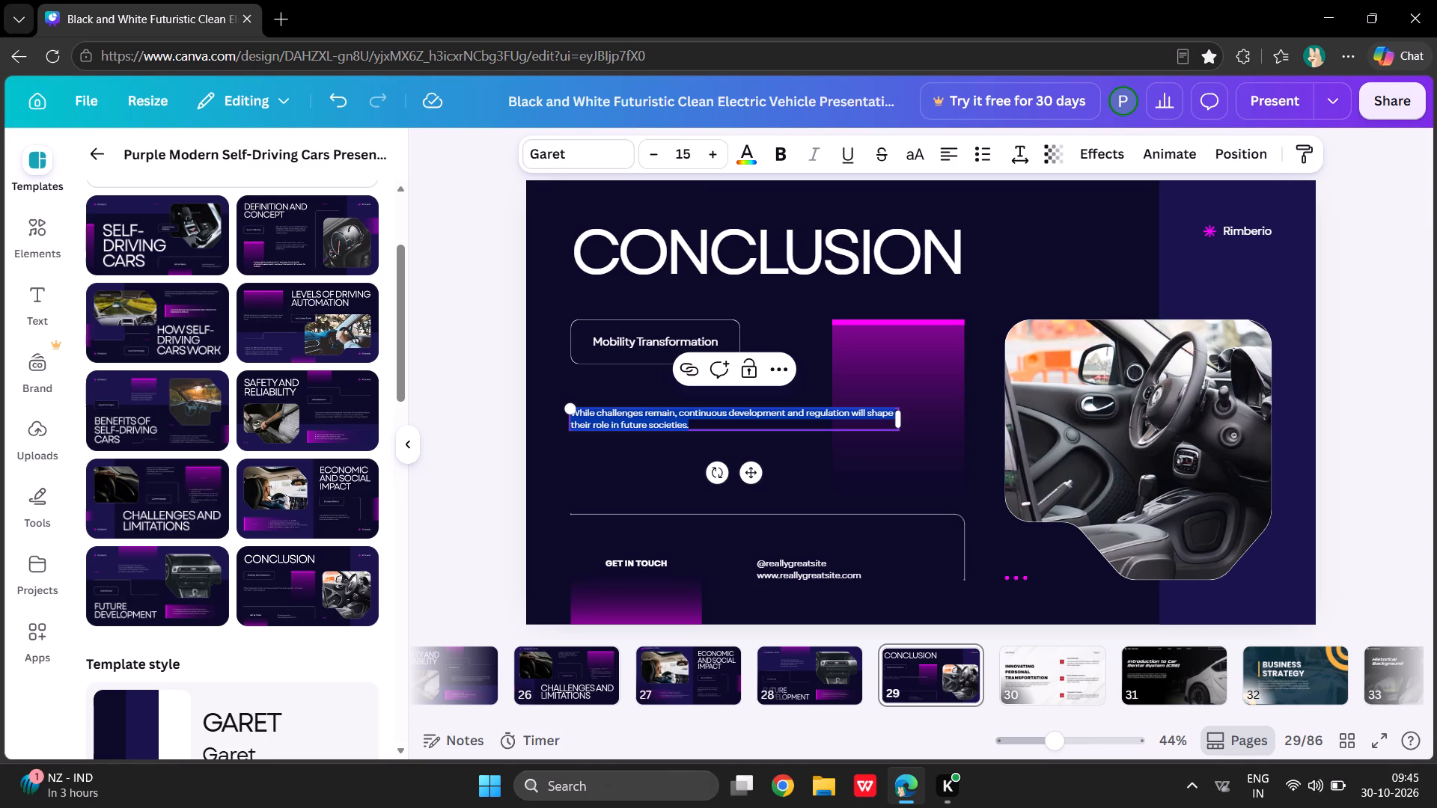
pyautogui.press('BackSpace')
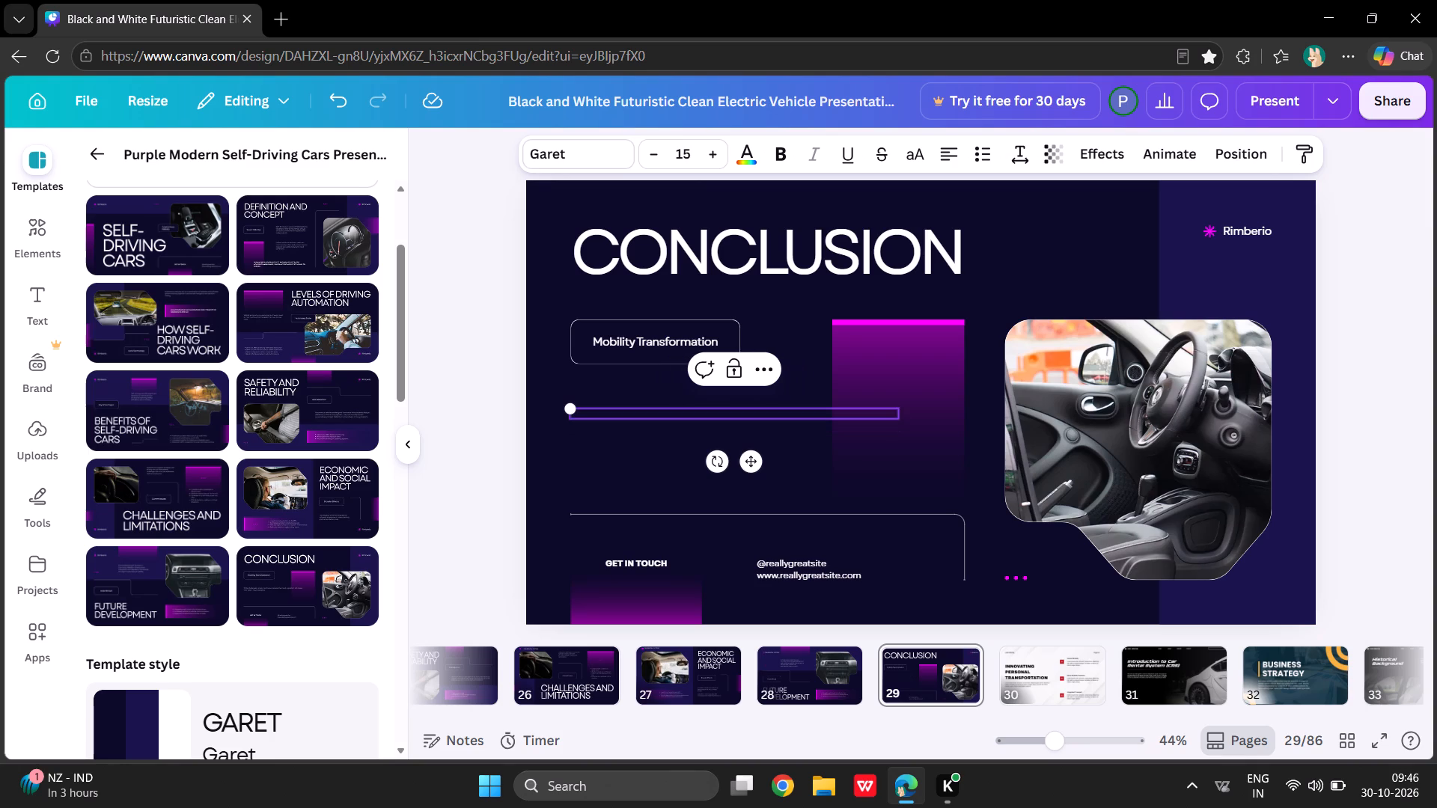
pyautogui.write('COC')
pyautogui.press('BackSpace')
pyautogui.write('NCLUSIO')
pyautogui.write('N')
pyautogui.press('space')
pyautogui.write('OF THE')
pyautogui.press('space')
pyautogui.write('PROJECT WAS')
pyautogui.press('space')
pyautogui.write('VERY SIMPLE')
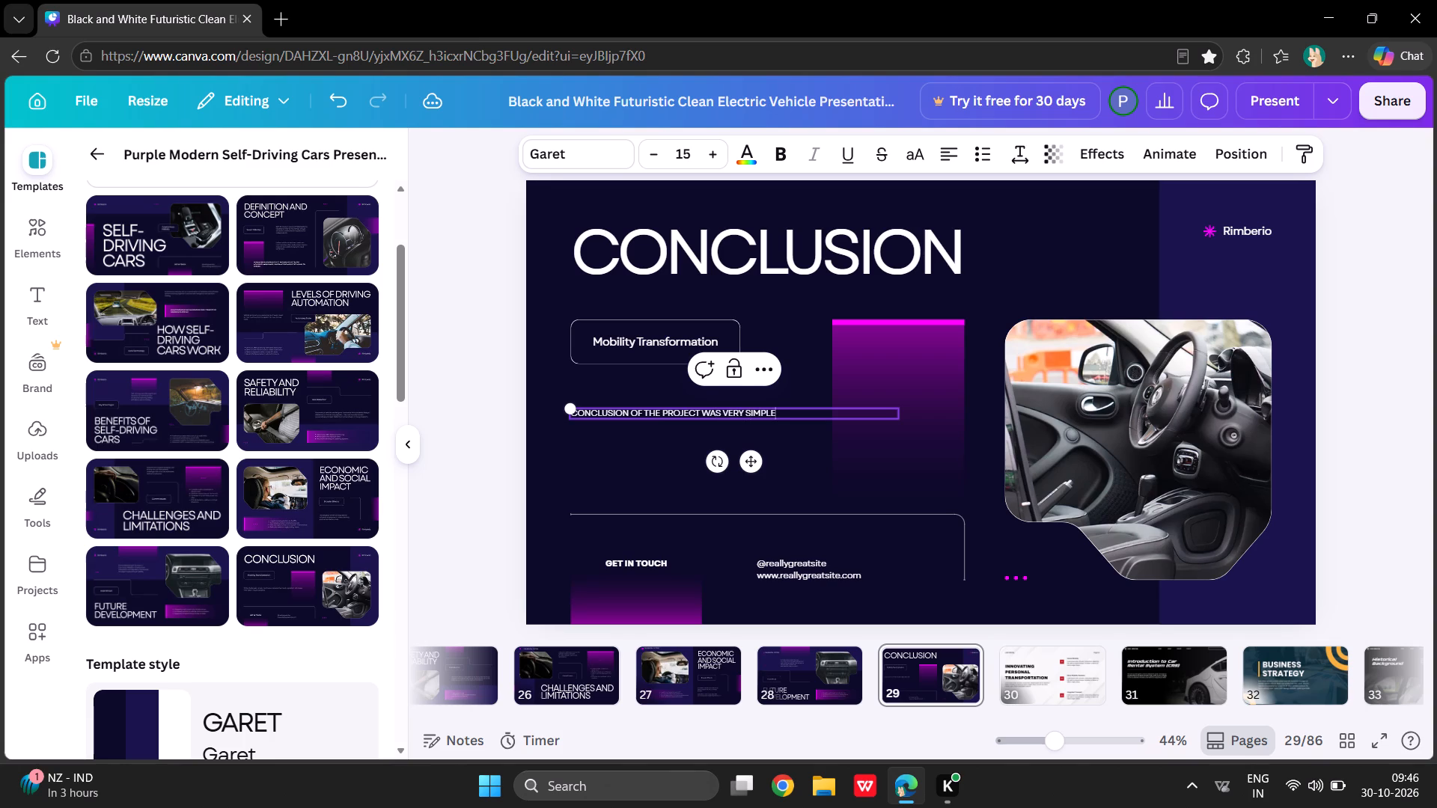
pyautogui.press('space')
pyautogui.write('MK')
pyautogui.press('BackSpace')
pyautogui.write('ALE PROJECT THAT MUST SUCCEF')
pyautogui.press('BackSpace')
pyautogui.write('SSFUL')
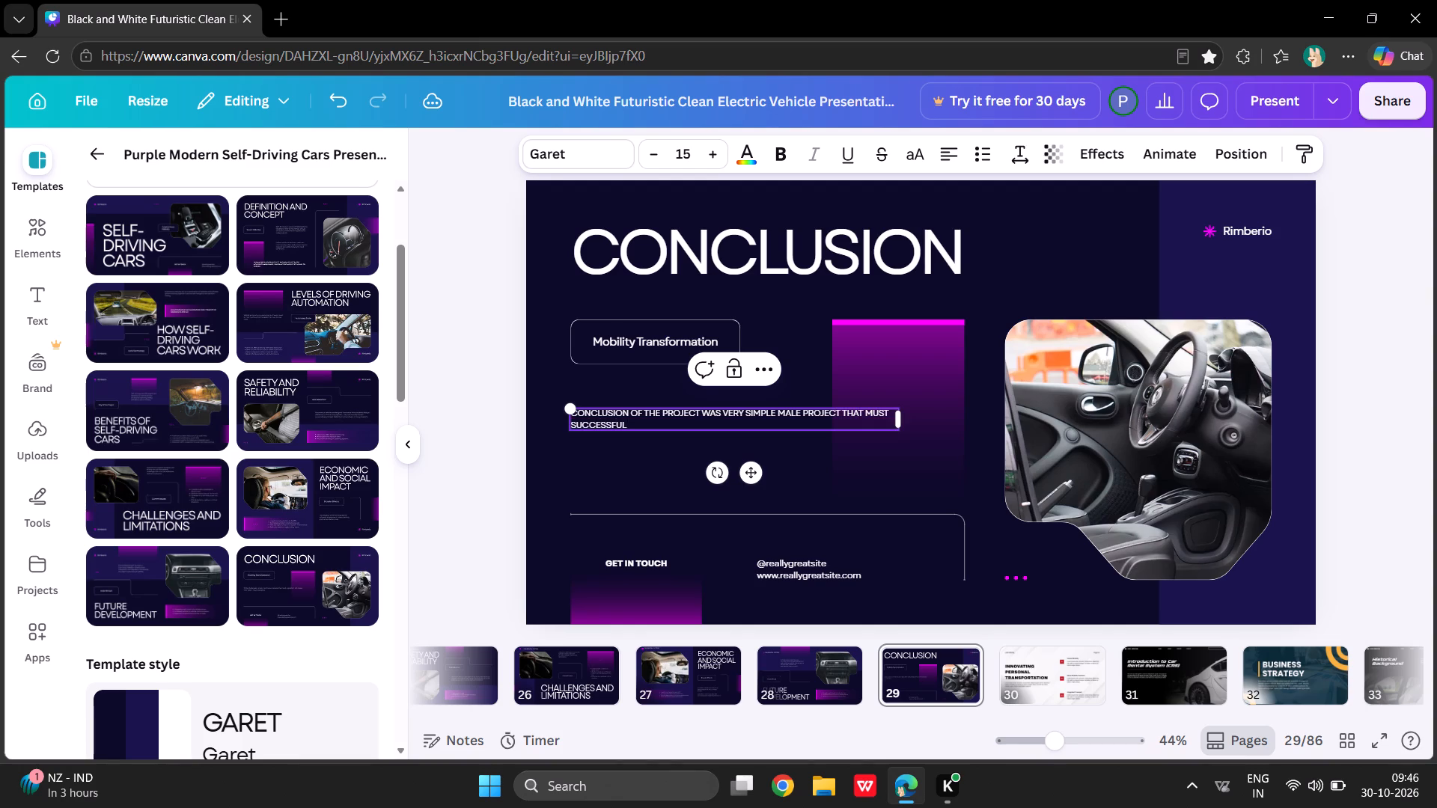
# Continue the paragraph with "THAT EVERY ONE CAN BE USED ARE PRODUCT EASILY WITHOUT HELD ANY TYPE OF EROOR TO OUR YOUR".
pyautogui.press('space')
pyautogui.write('THAT EVERY ONE CAN M')
pyautogui.press('BackSpace')
pyautogui.write('BE')
pyautogui.press('space')
pyautogui.write('USED ARE PRODUCT')
pyautogui.press('space')
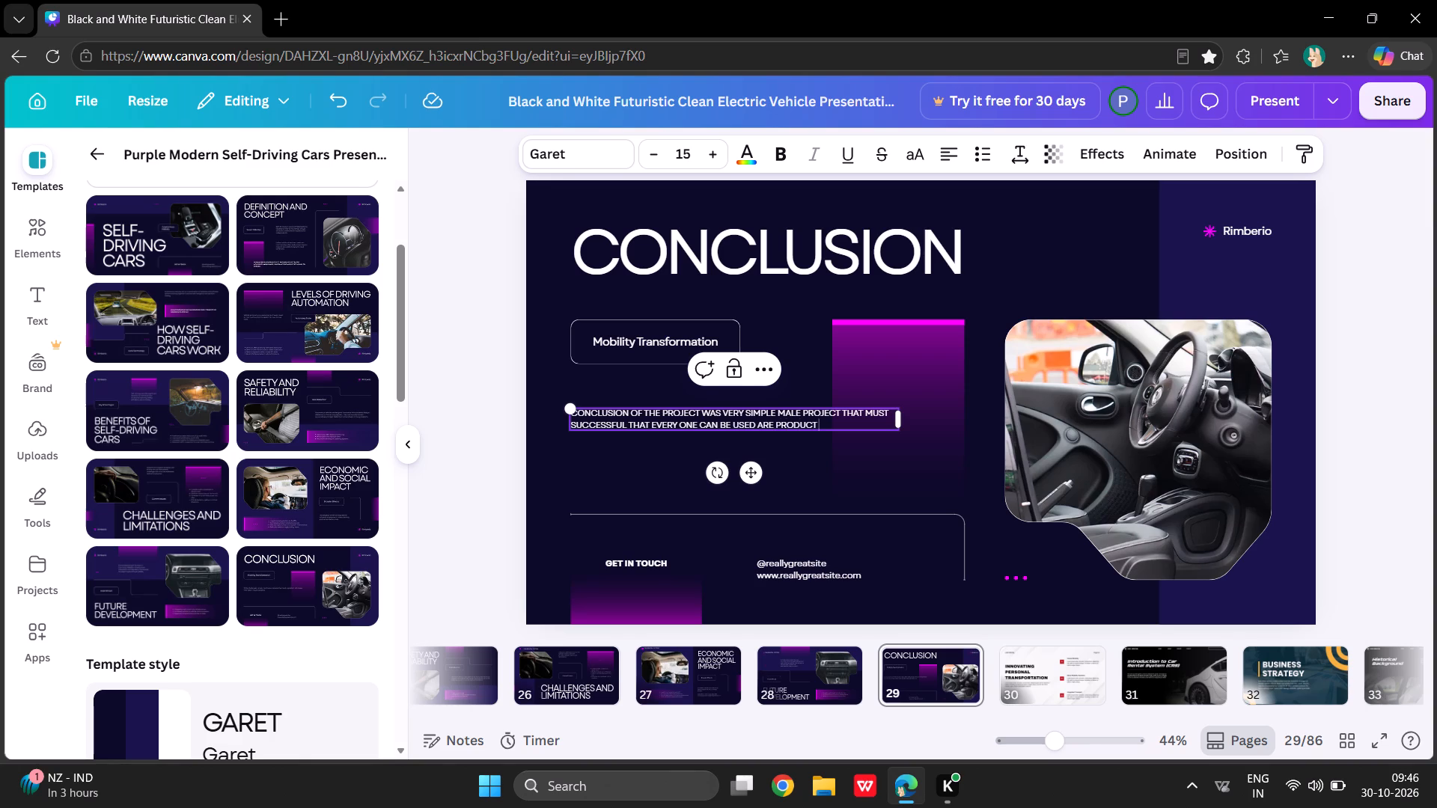
pyautogui.write('EASILY WITHOUT')
pyautogui.press('space')
pyautogui.write('HELD ANY TYPE OF')
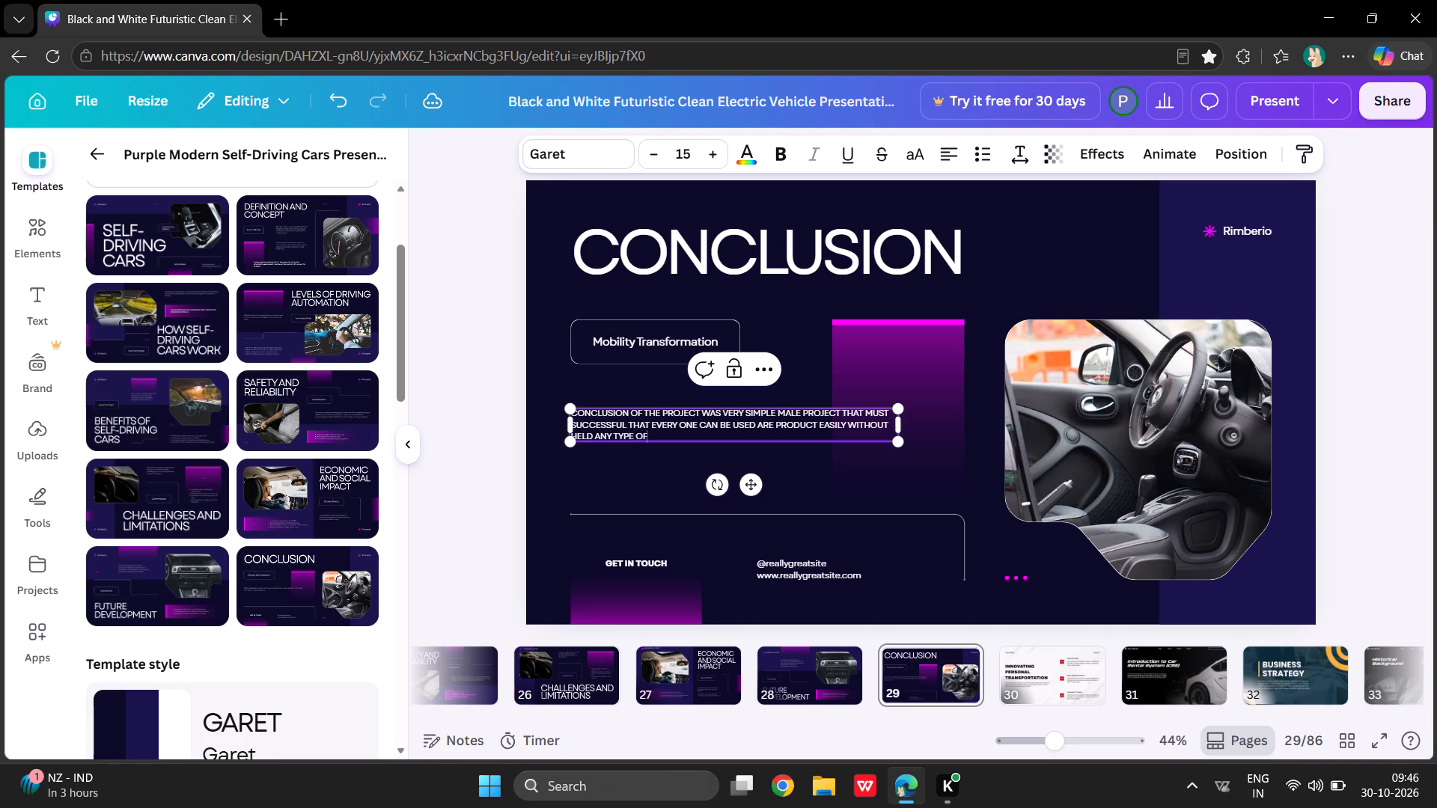
pyautogui.press('space')
pyautogui.write('EROOR TO')
pyautogui.press('space')
pyautogui.write('OUR YOUR')
pyautogui.press('space')
pyautogui.doubleClick(808, 558)
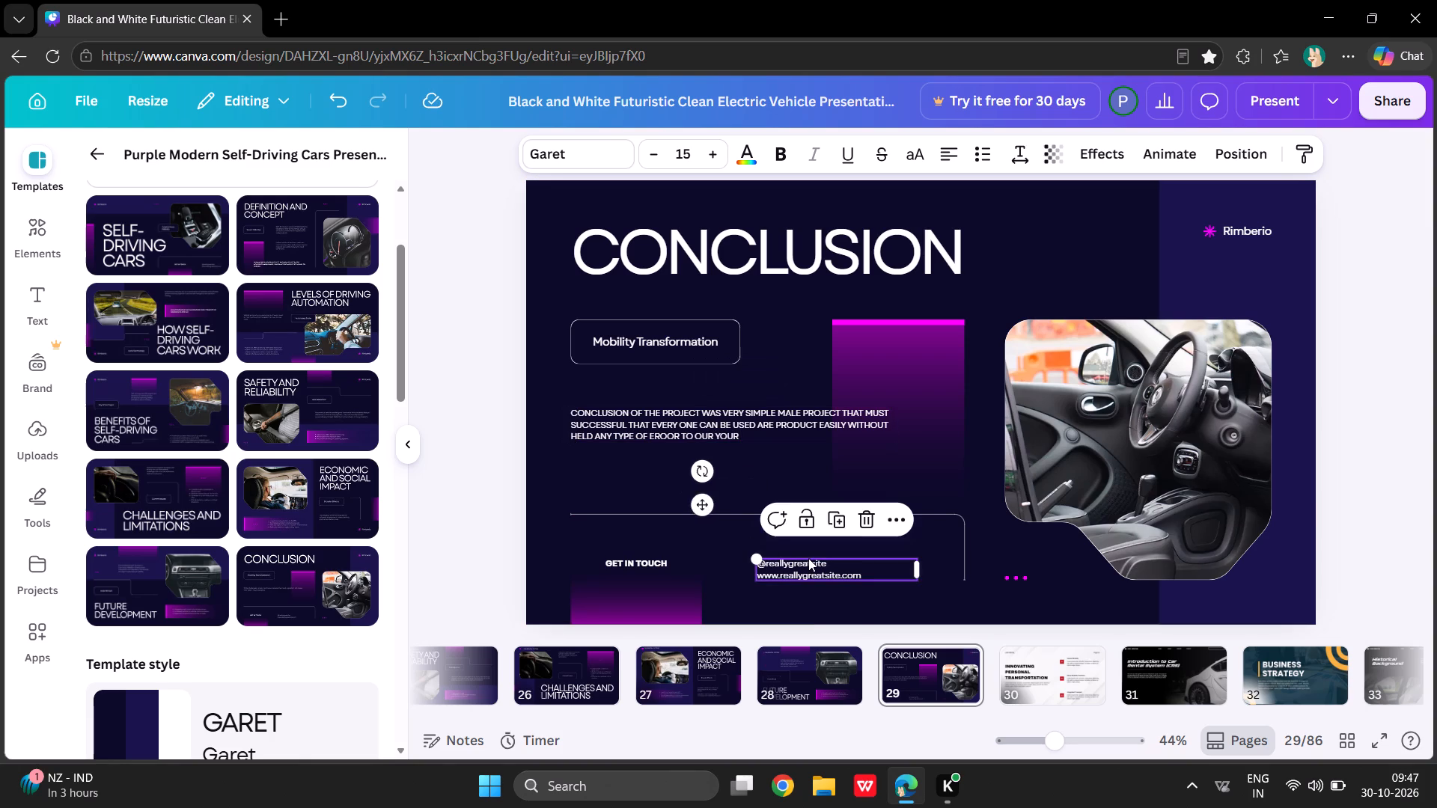
pyautogui.press('BackSpace')
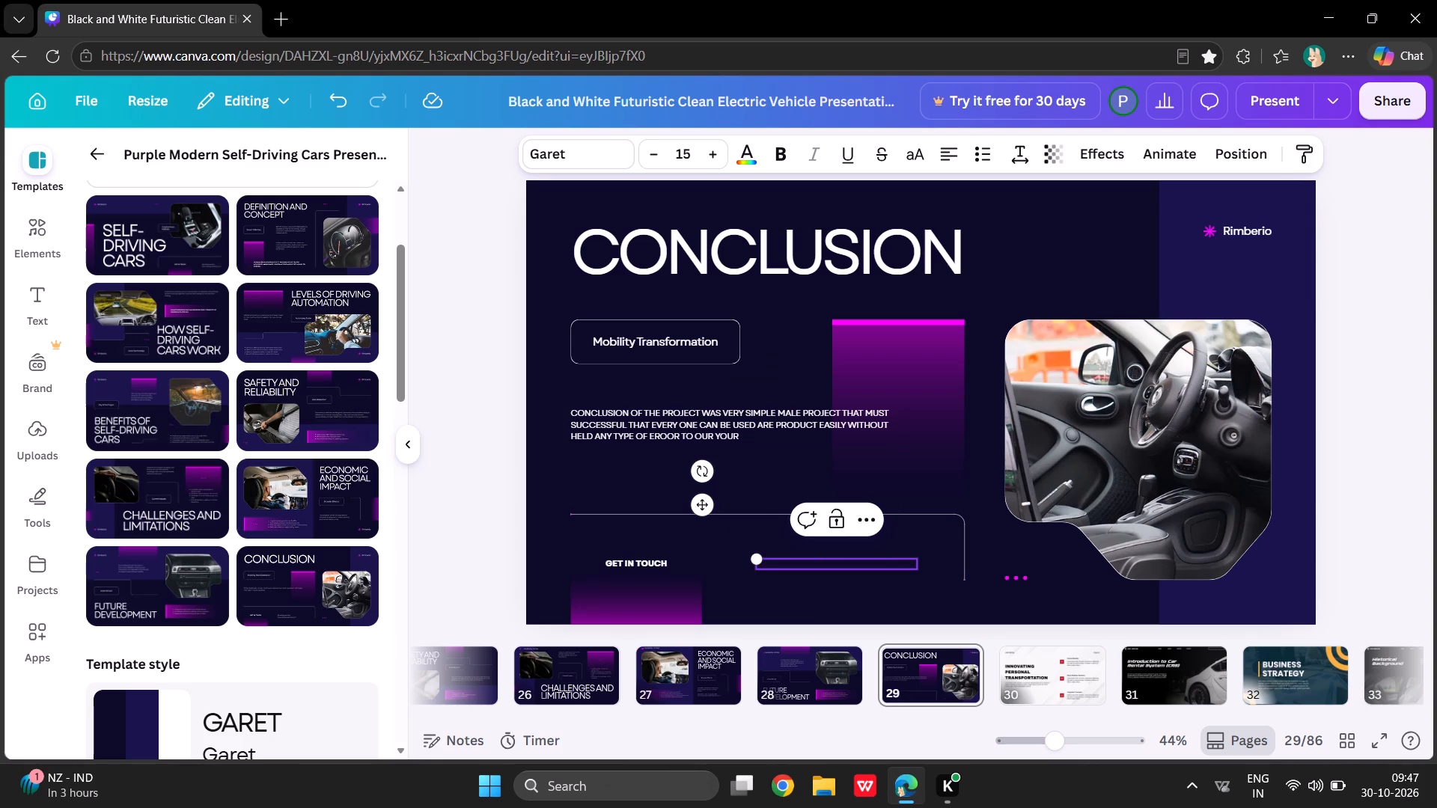
pyautogui.hotkey('shift', '@')
pyautogui.write('CARRENTALSYSTEM')
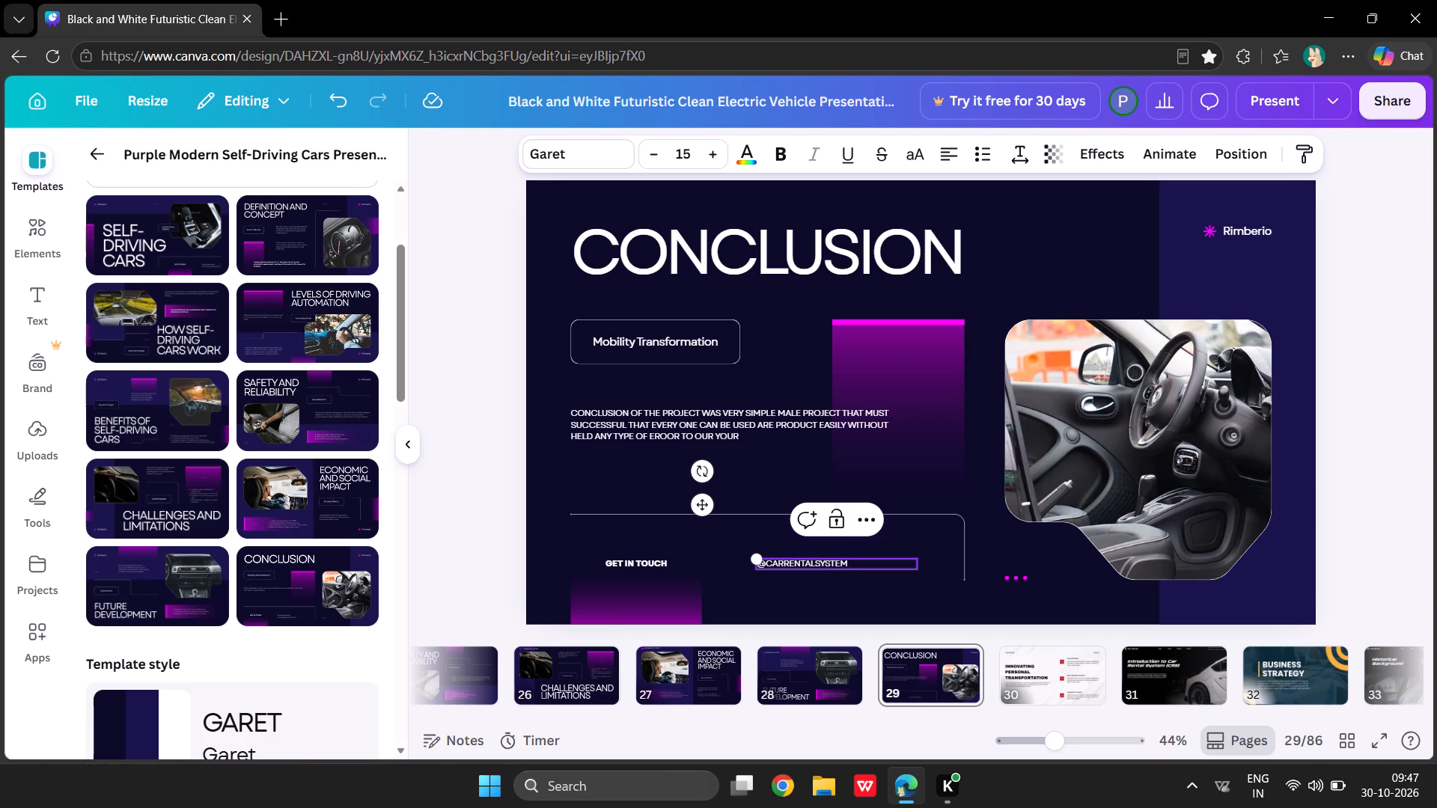
pyautogui.press('Return')
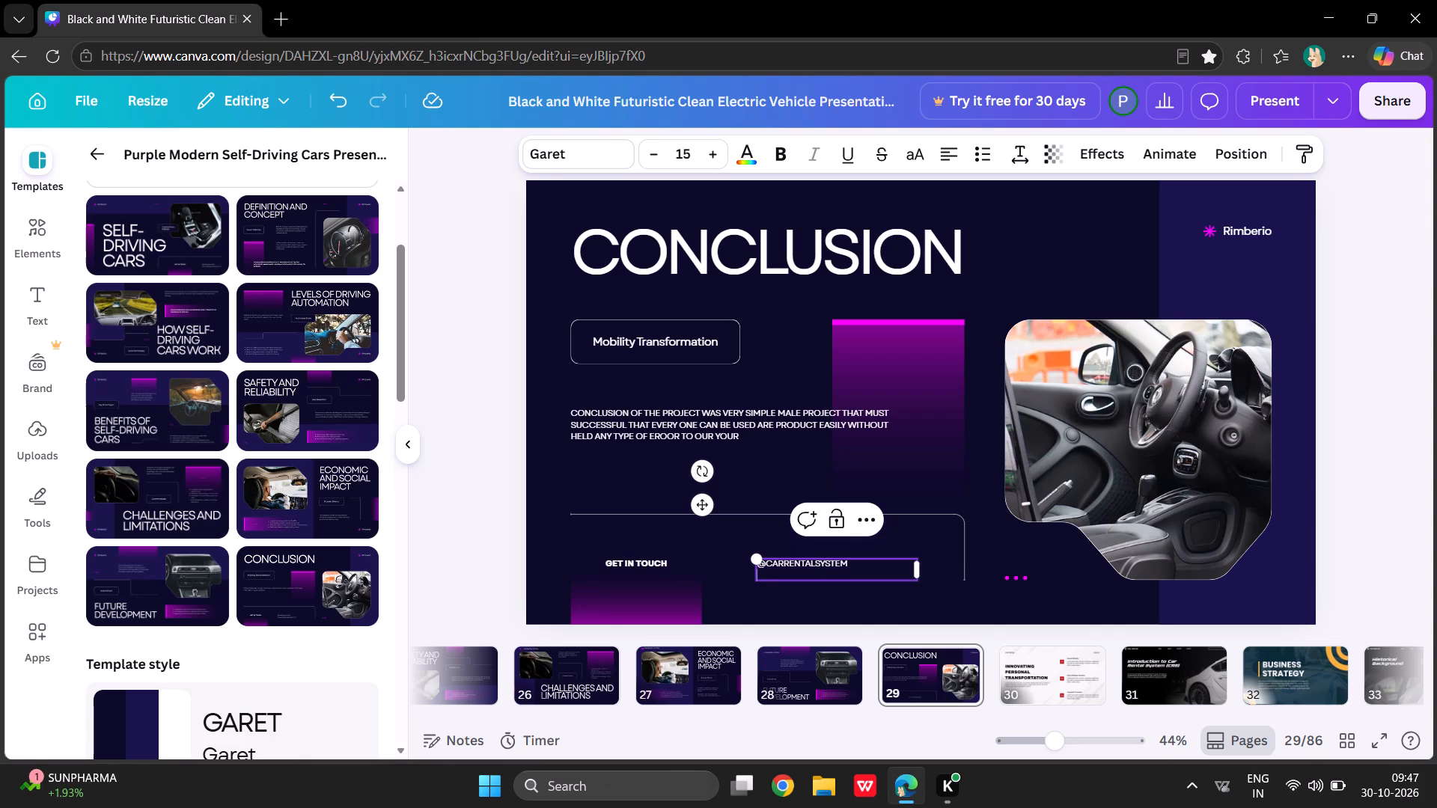
pyautogui.write('WWWW')
pyautogui.press('BackSpace')
pyautogui.press('space')
pyautogui.write('C')
pyautogui.press('BackSpace')
pyautogui.press('.')
pyautogui.press('c')
pyautogui.write('ARRENTALSYSTEM')
pyautogui.write('.COM')
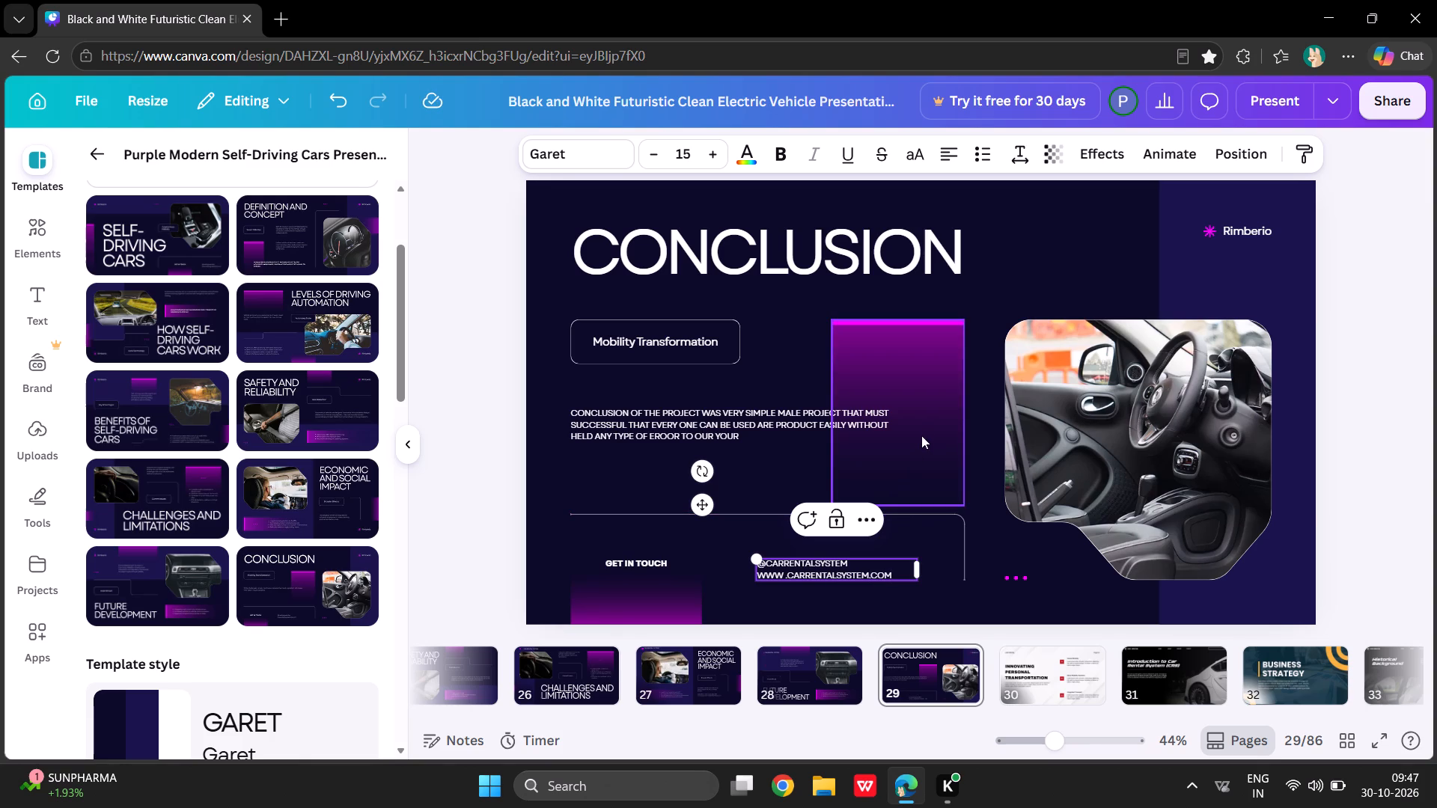
# Move the car interior photo on the Conclusion page slightly left, so it sits beside the purple gradient block.
pyautogui.moveTo(1147, 471); pyautogui.dragTo(1101, 407)
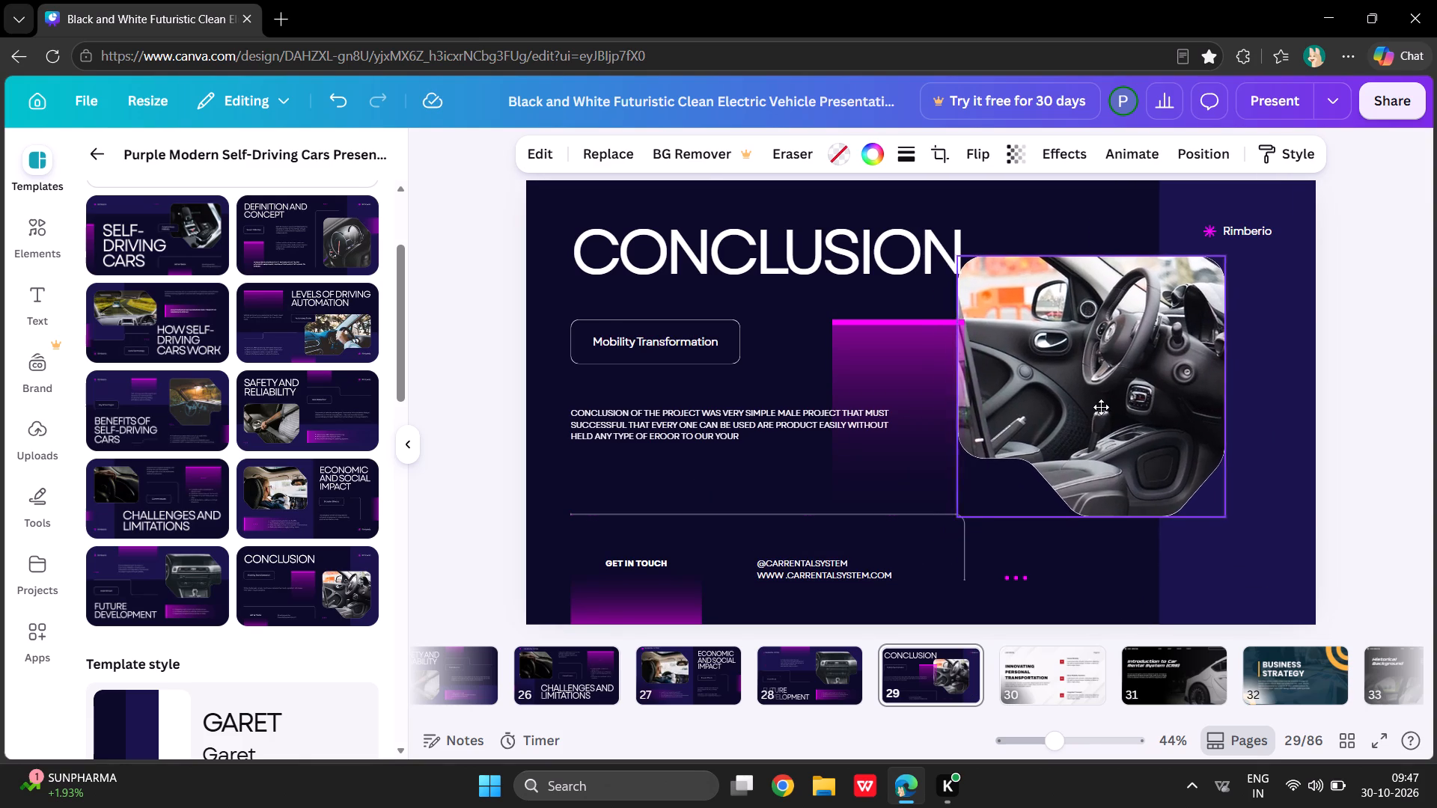
pyautogui.moveTo(1101, 407); pyautogui.dragTo(1115, 461)
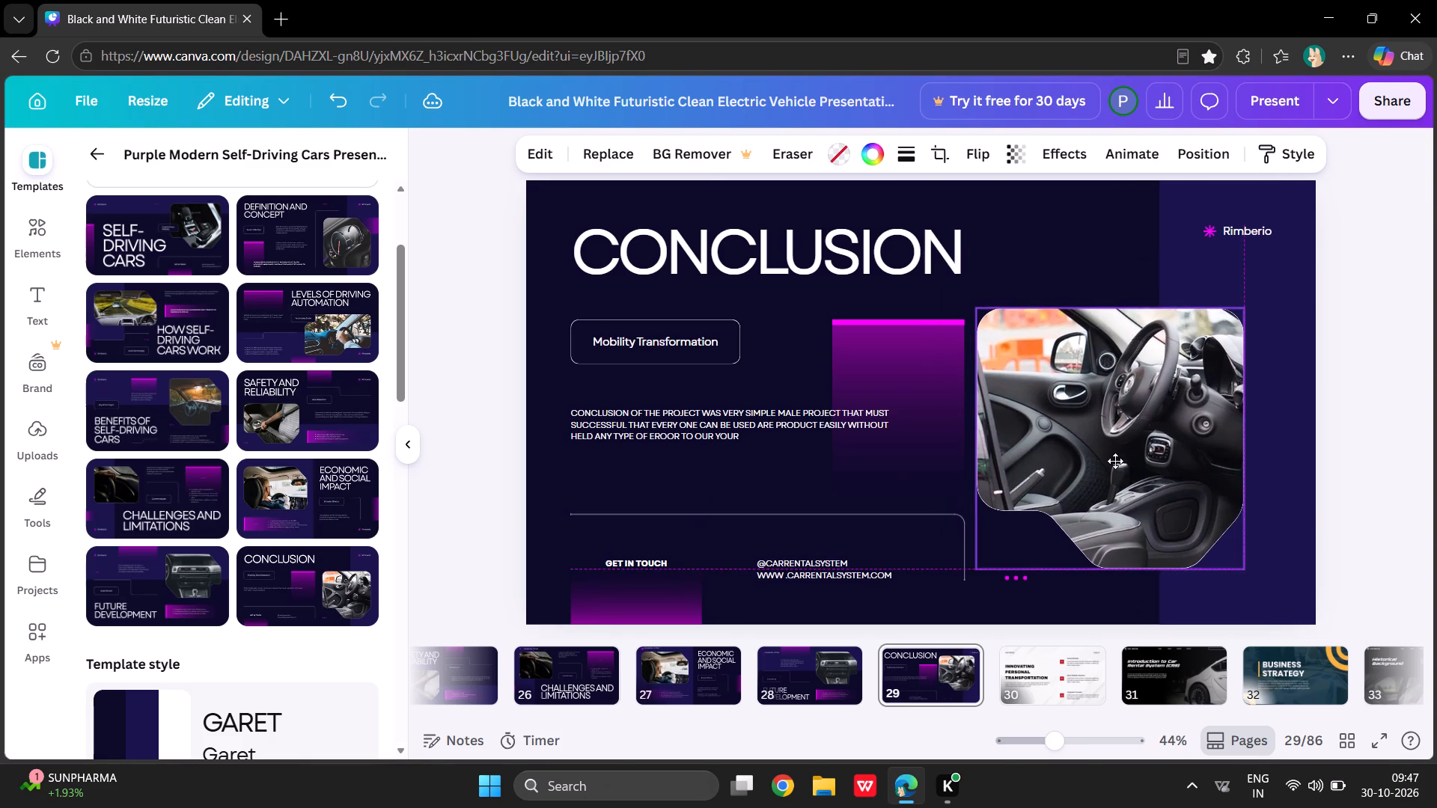
pyautogui.moveTo(1115, 461); pyautogui.dragTo(1112, 467)
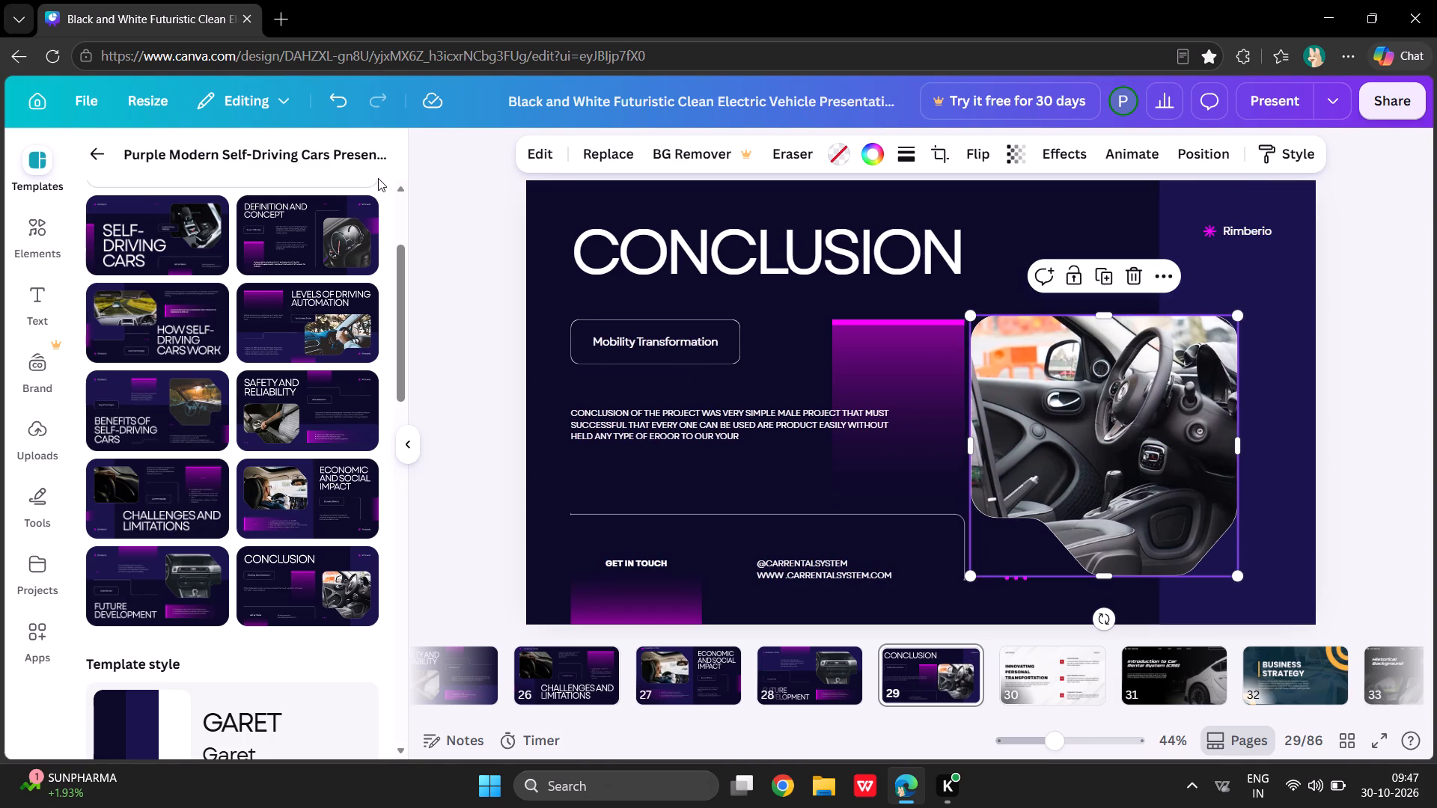
# Open the "Red and Black Modern Car Rental Presentation" template and add its "Car Rental" cover as a new page.
pyautogui.scroll(-2, 250, 417)
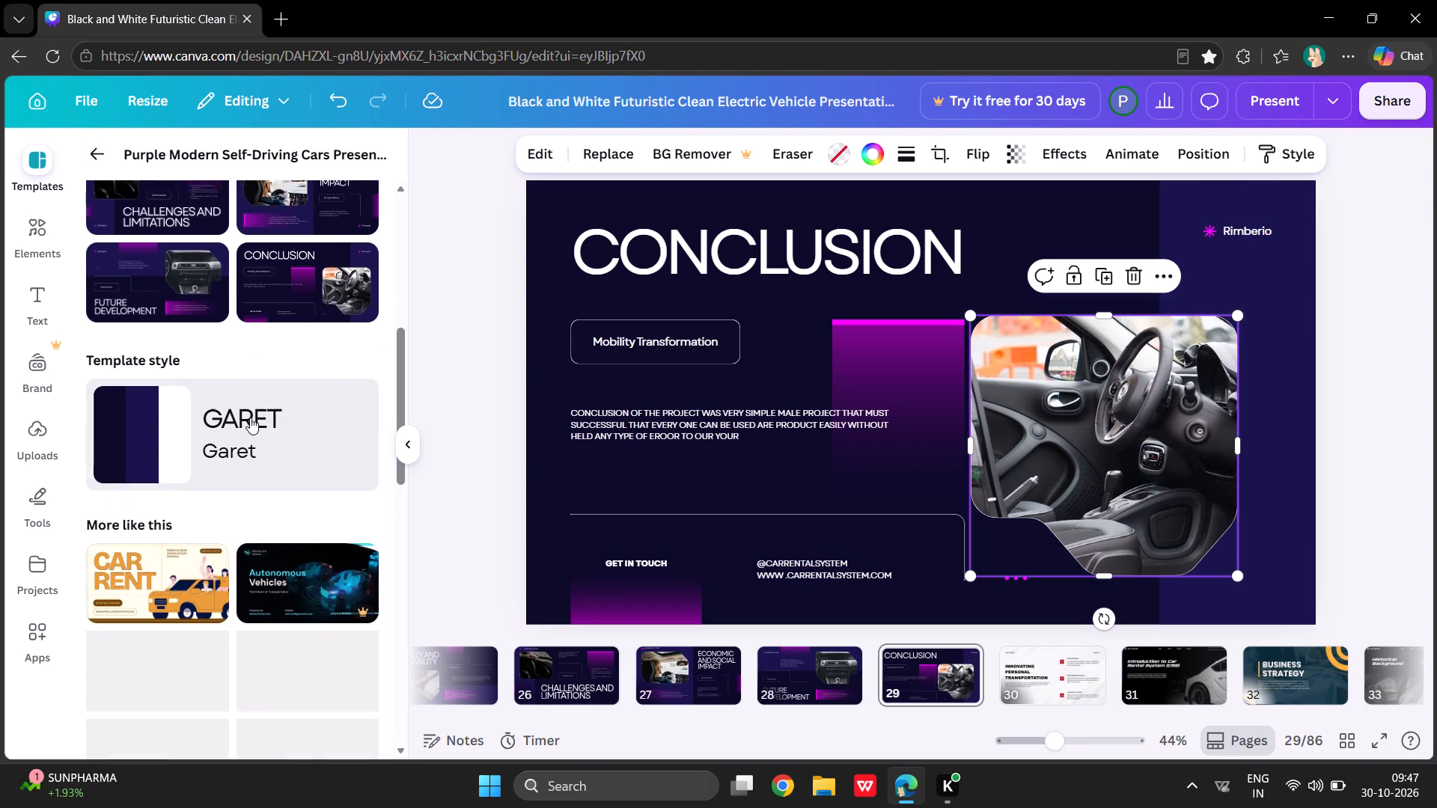
pyautogui.scroll(-2, 250, 417)
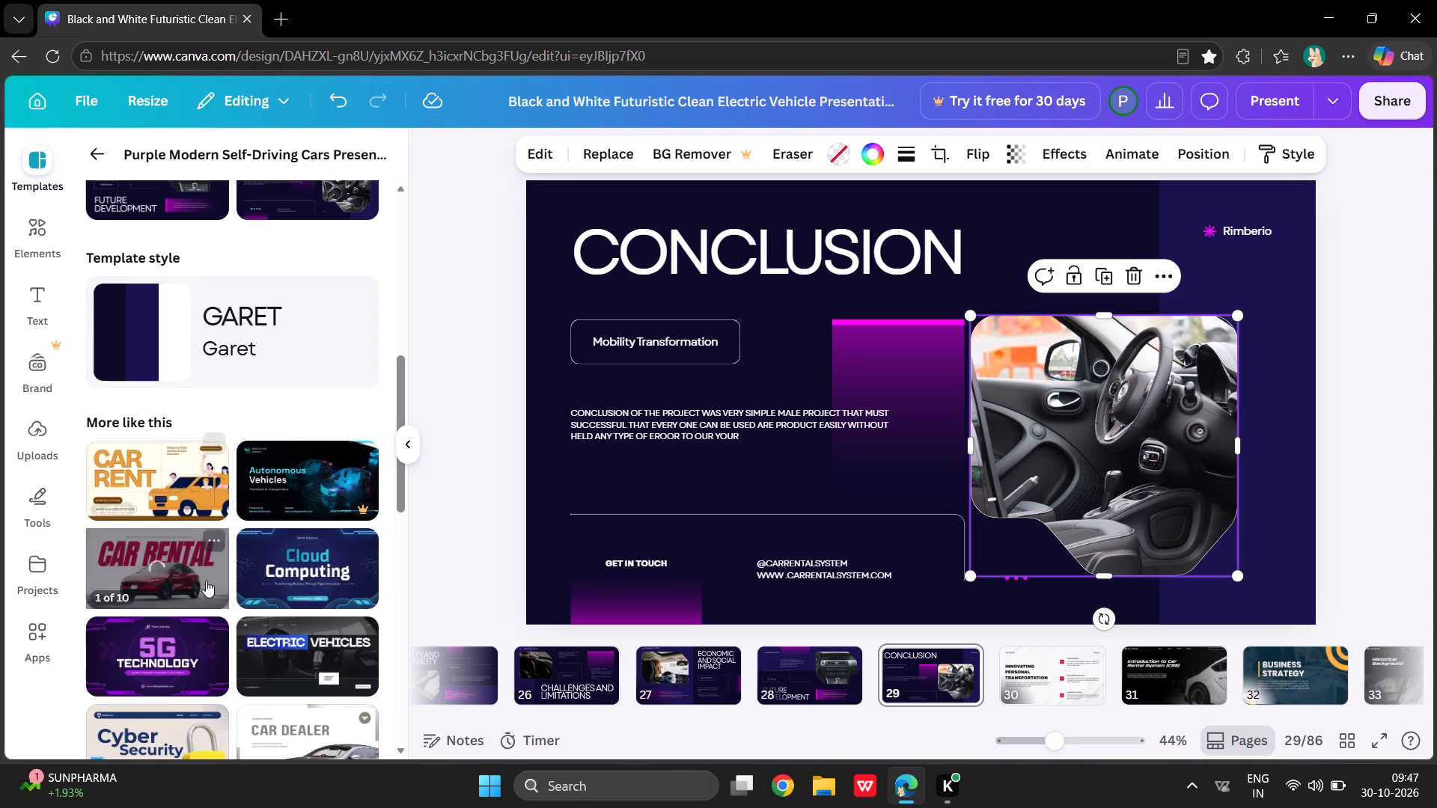
pyautogui.click(192, 566)
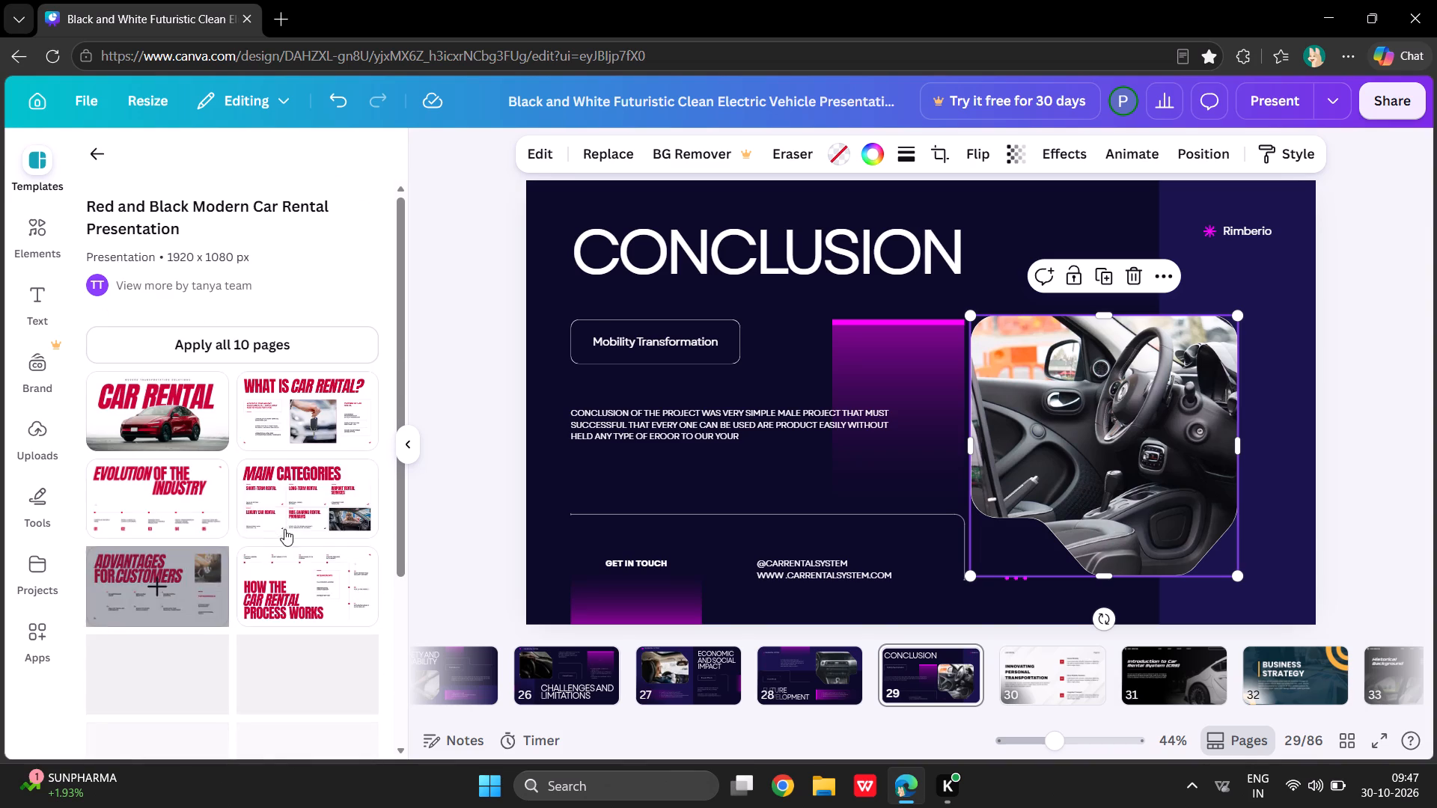
pyautogui.click(207, 416)
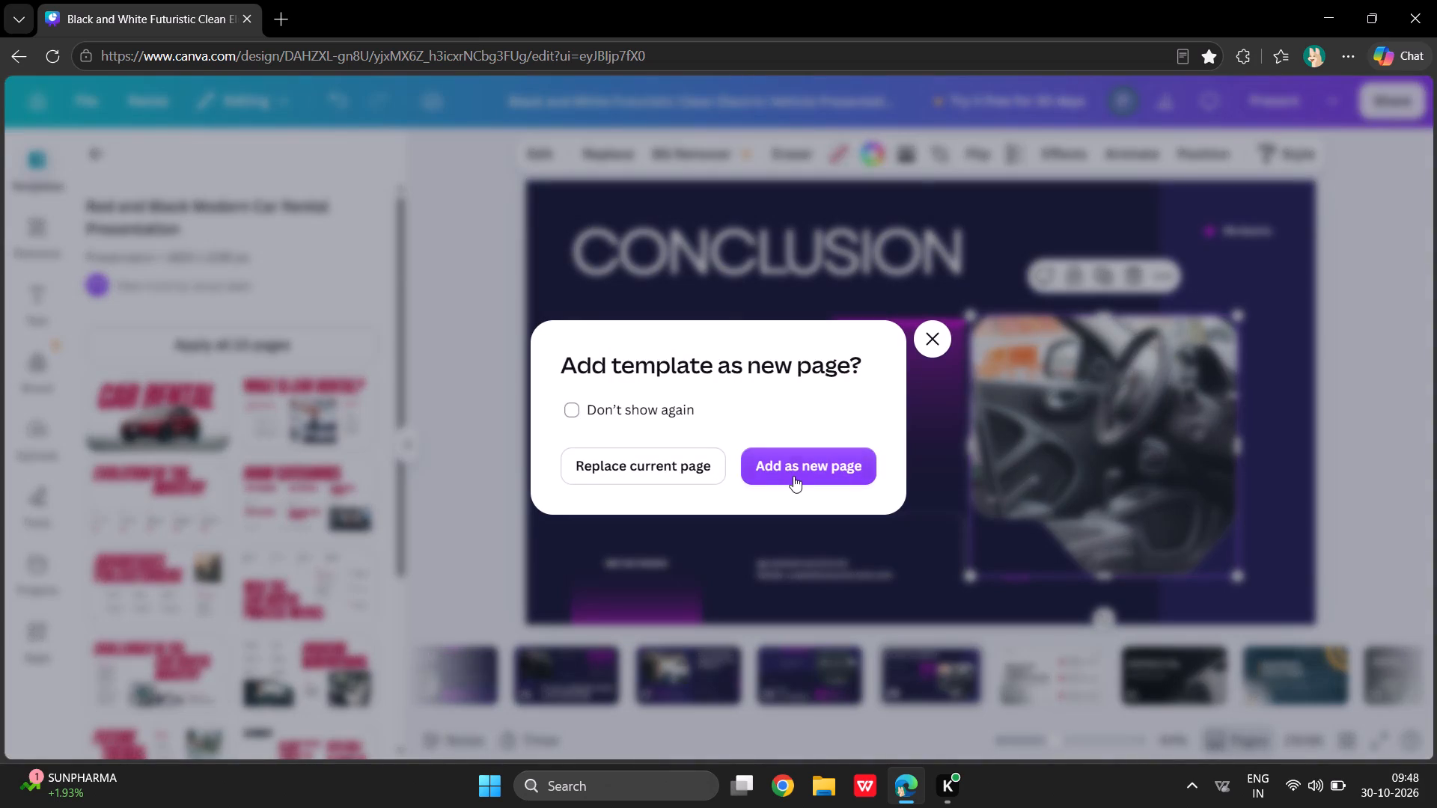
pyautogui.click(793, 474)
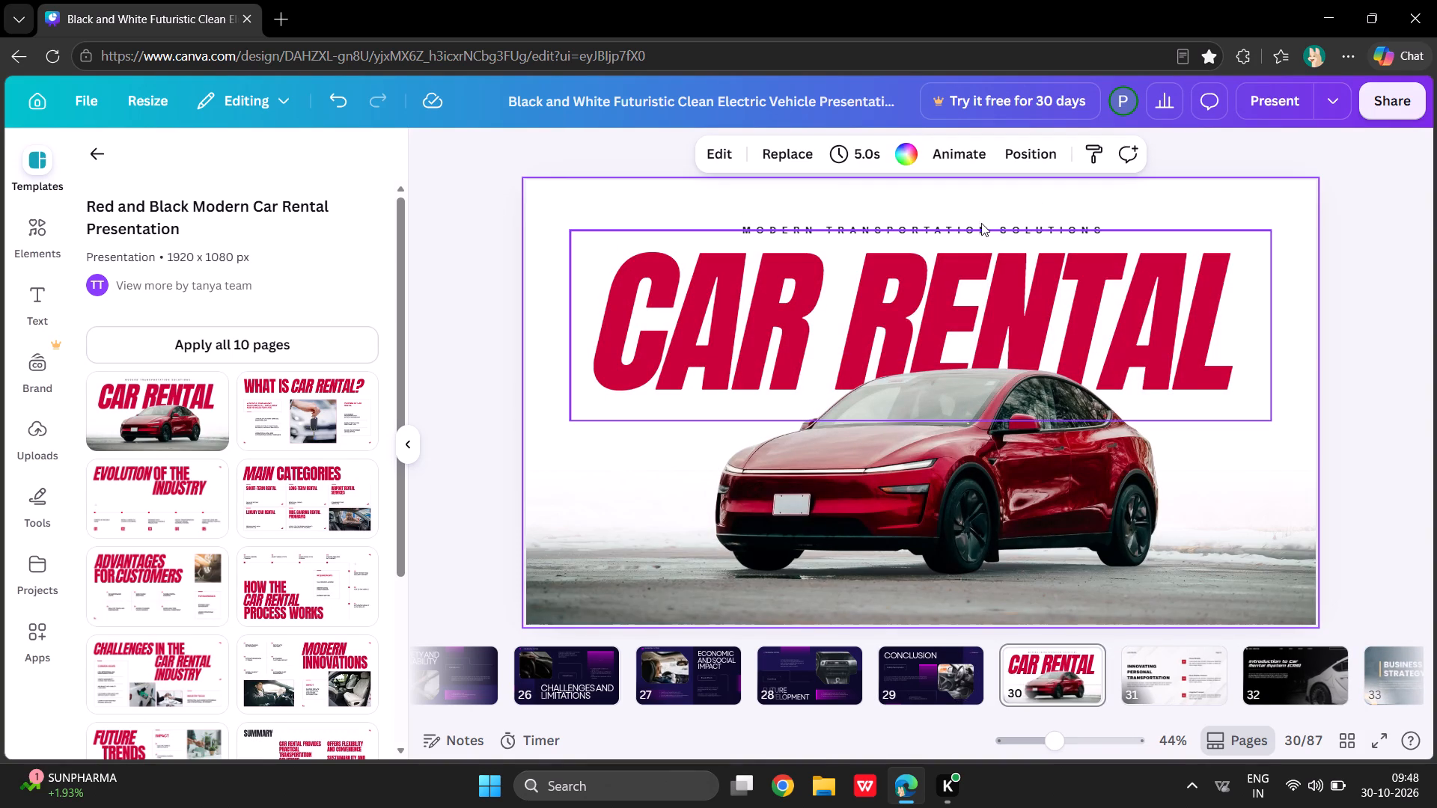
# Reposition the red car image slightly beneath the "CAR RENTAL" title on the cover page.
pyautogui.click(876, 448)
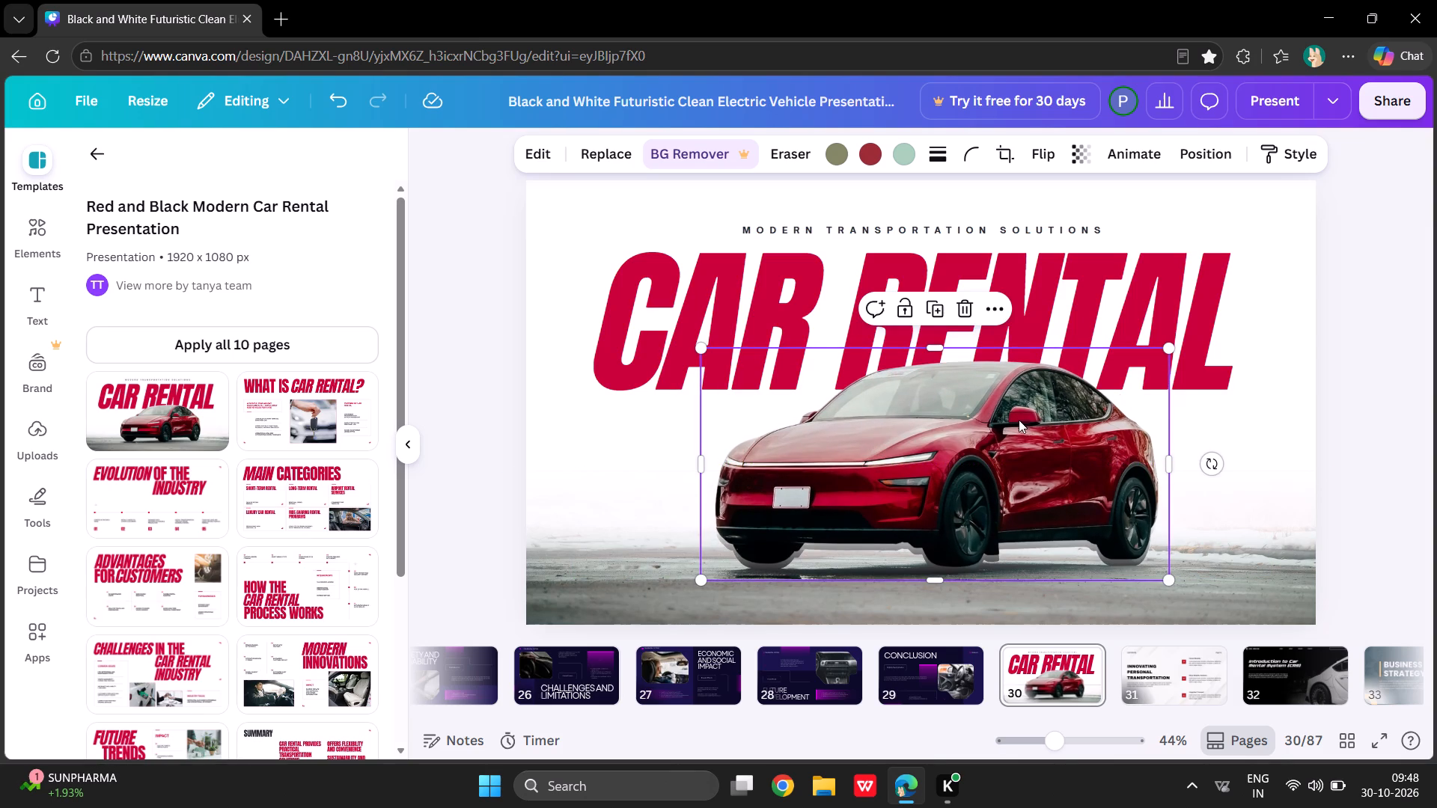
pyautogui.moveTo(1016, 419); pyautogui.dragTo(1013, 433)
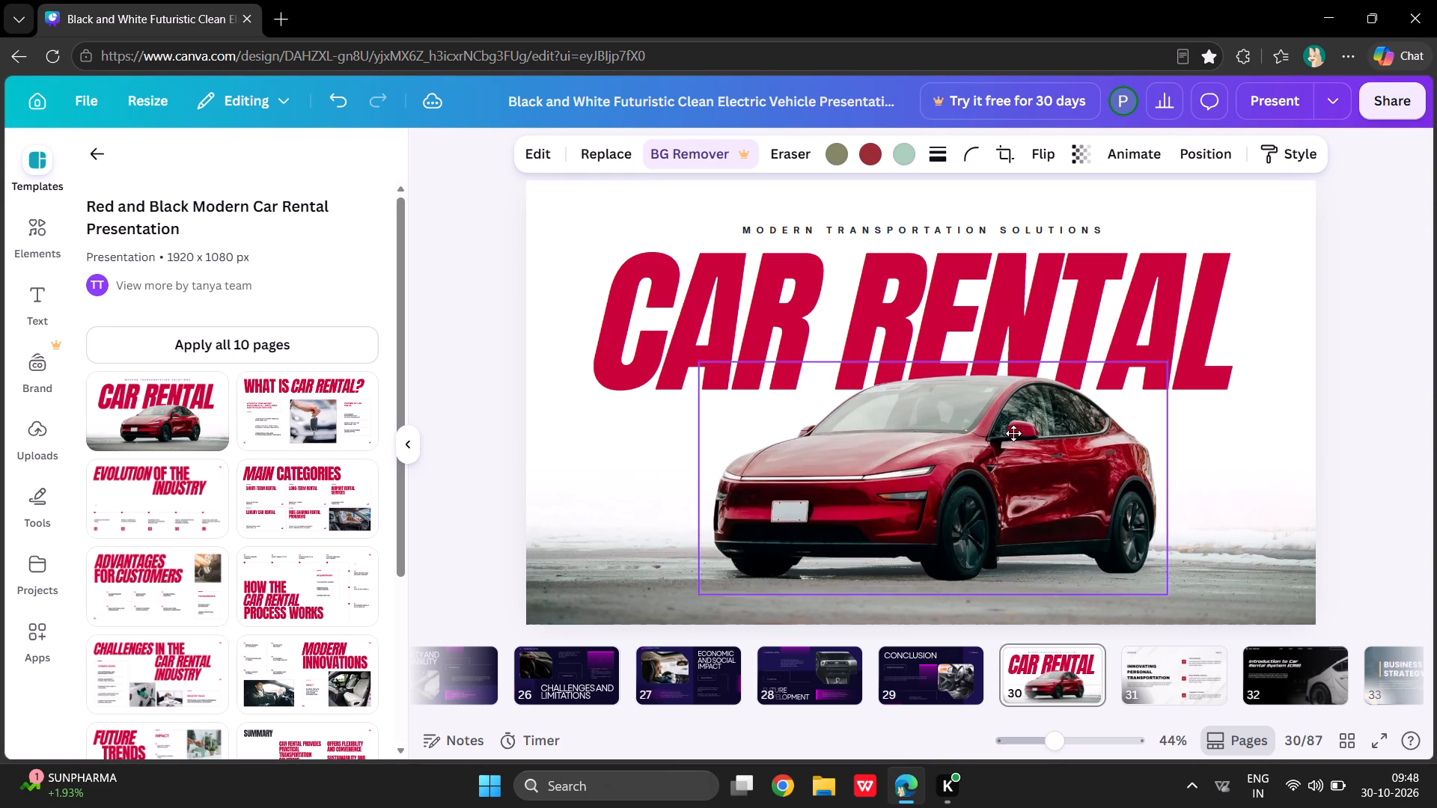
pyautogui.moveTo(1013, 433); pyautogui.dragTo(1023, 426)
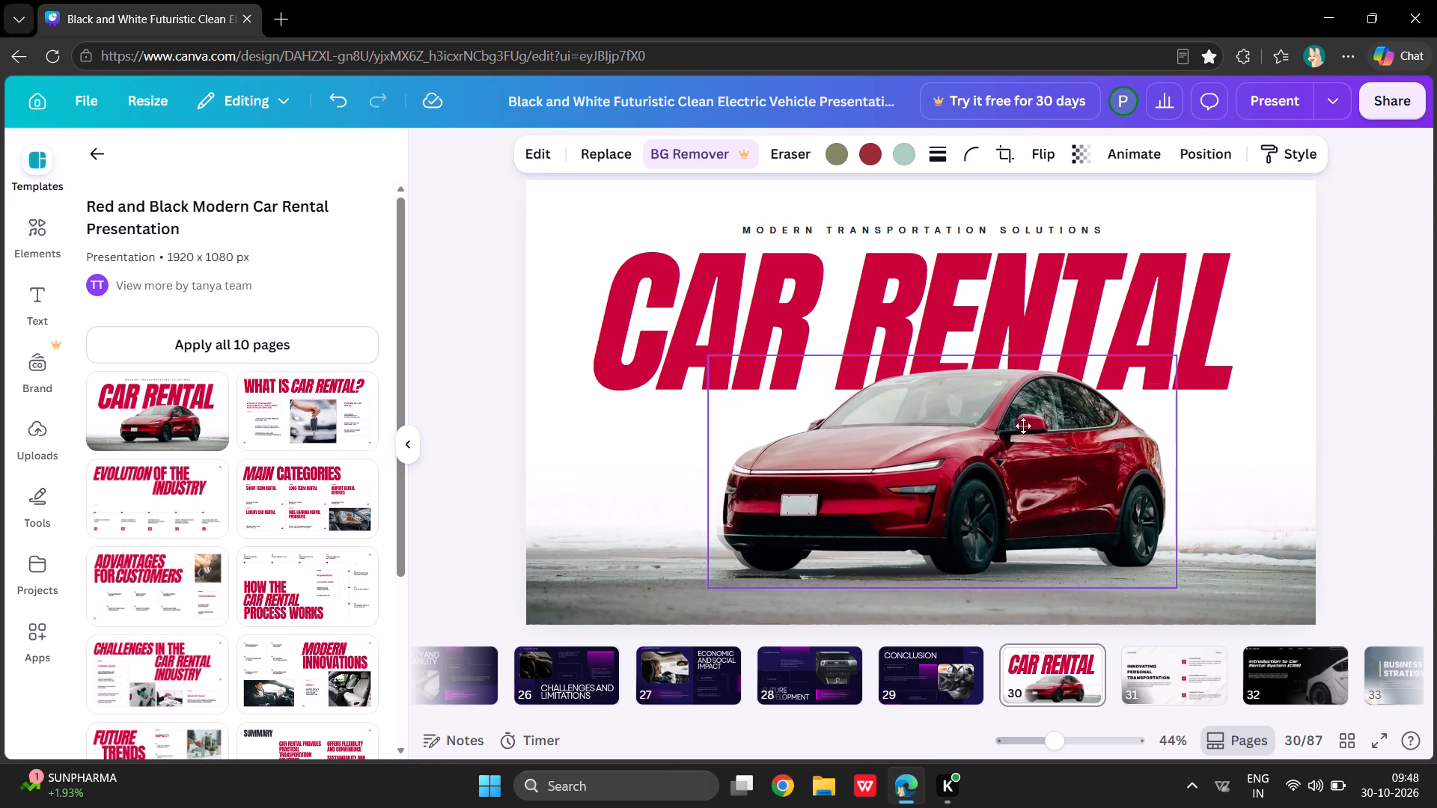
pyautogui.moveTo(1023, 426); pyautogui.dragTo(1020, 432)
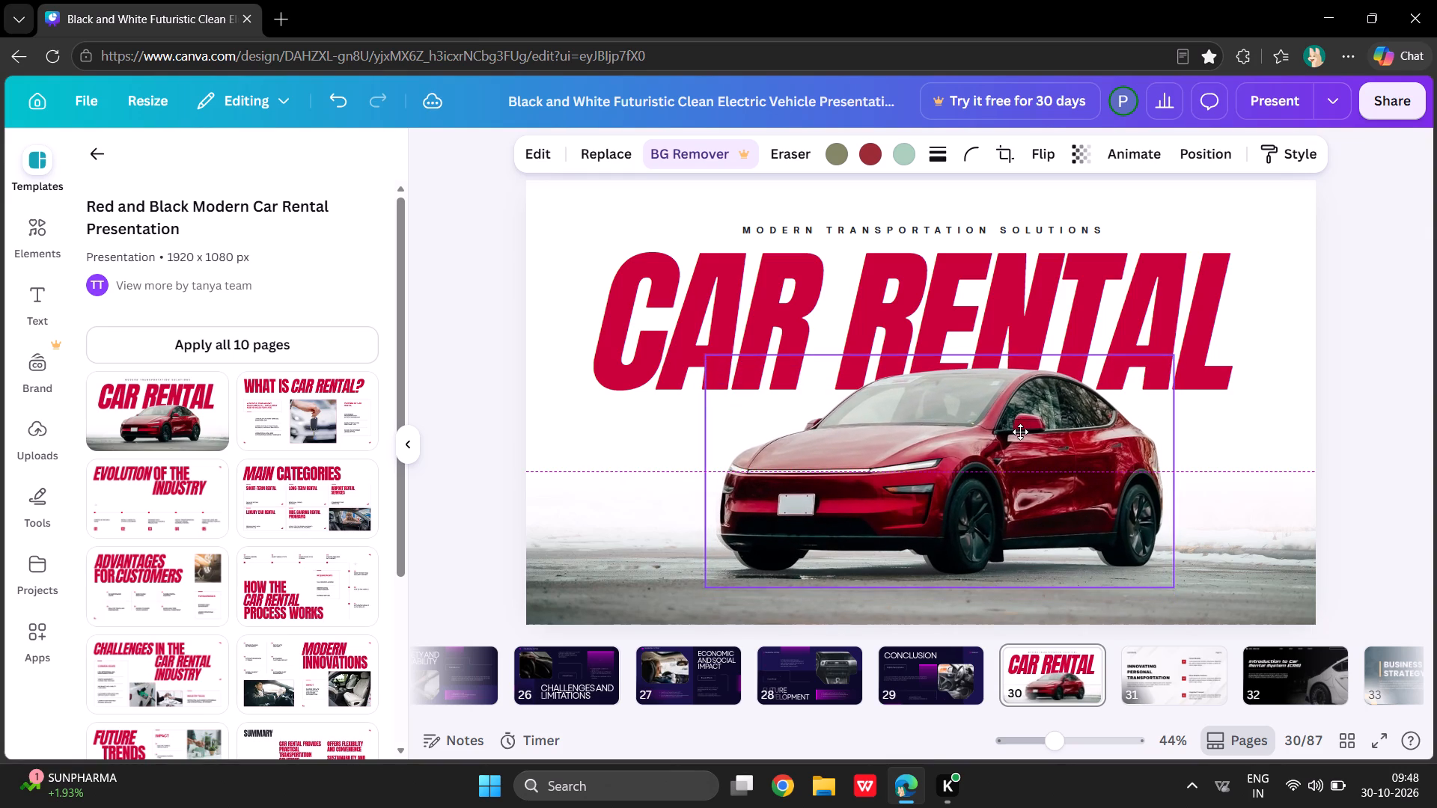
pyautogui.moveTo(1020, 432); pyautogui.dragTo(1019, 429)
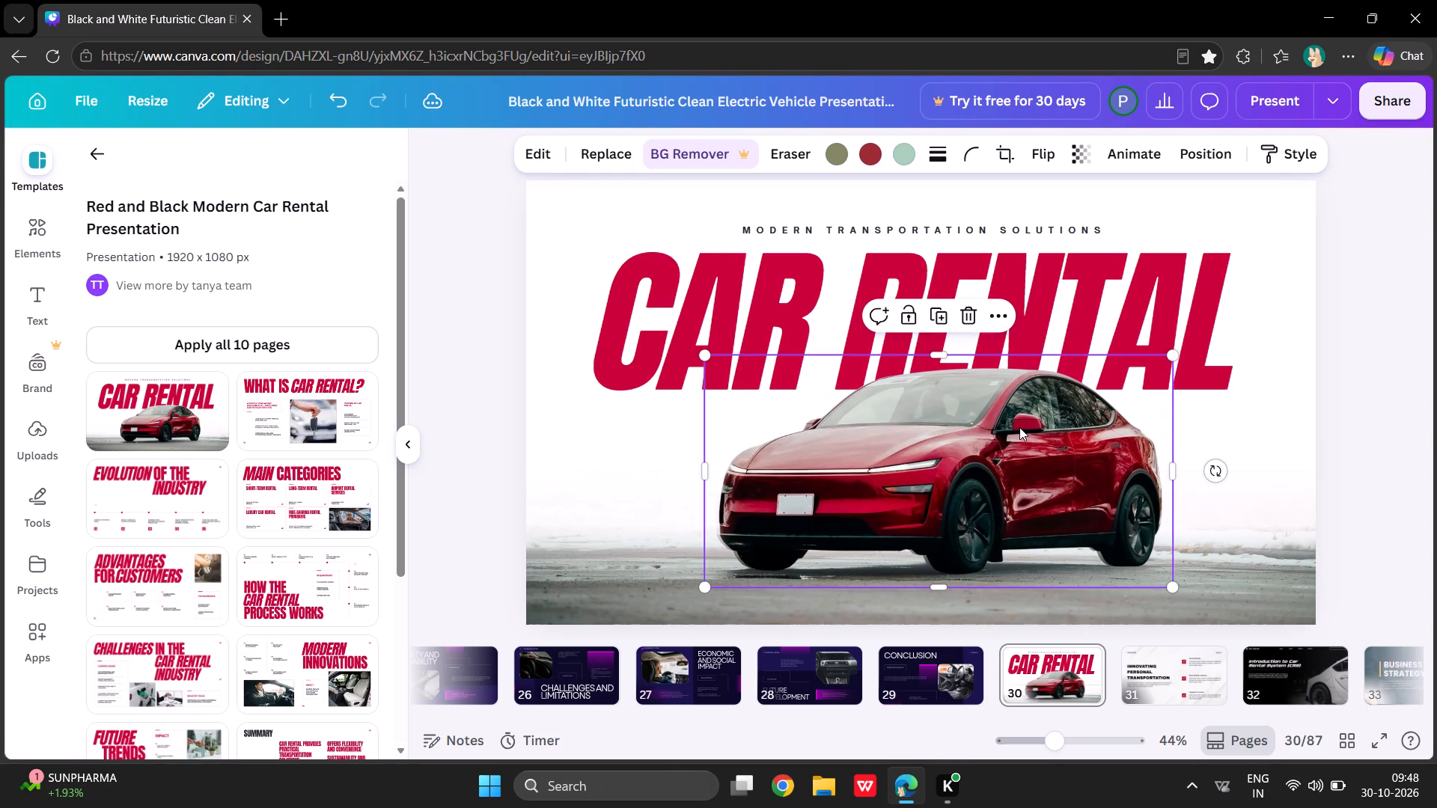
# Replace the Car Rental cover page with the template's "What is Car Rental?" page.
pyautogui.click(299, 417)
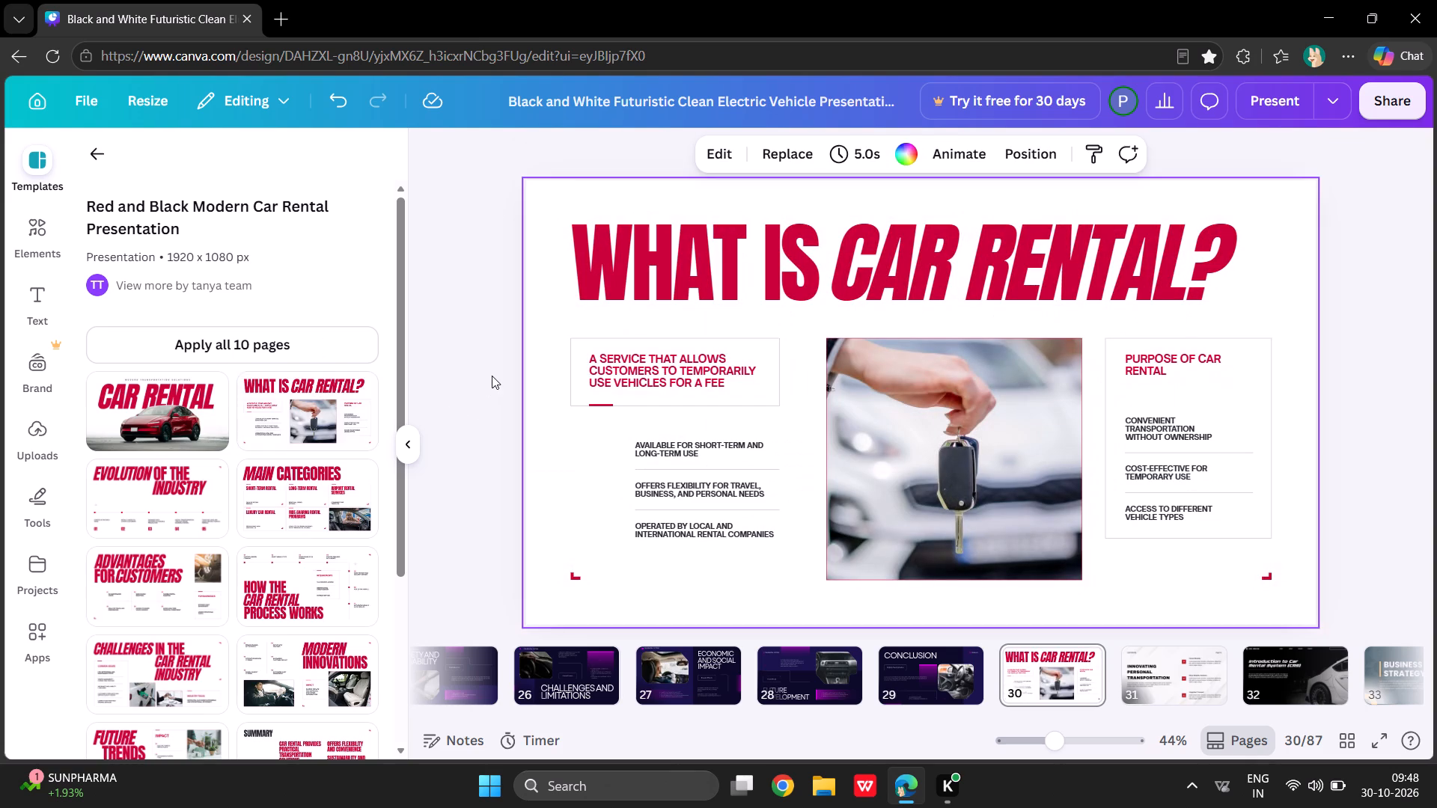
# Replace the boxed service description on the page with "IN WHICH WE HAVE PROVIDED THE SYSTEM THAT HELPS PEOPLE TO RENT VEHICLES EASILY".
pyautogui.doubleClick(647, 356)
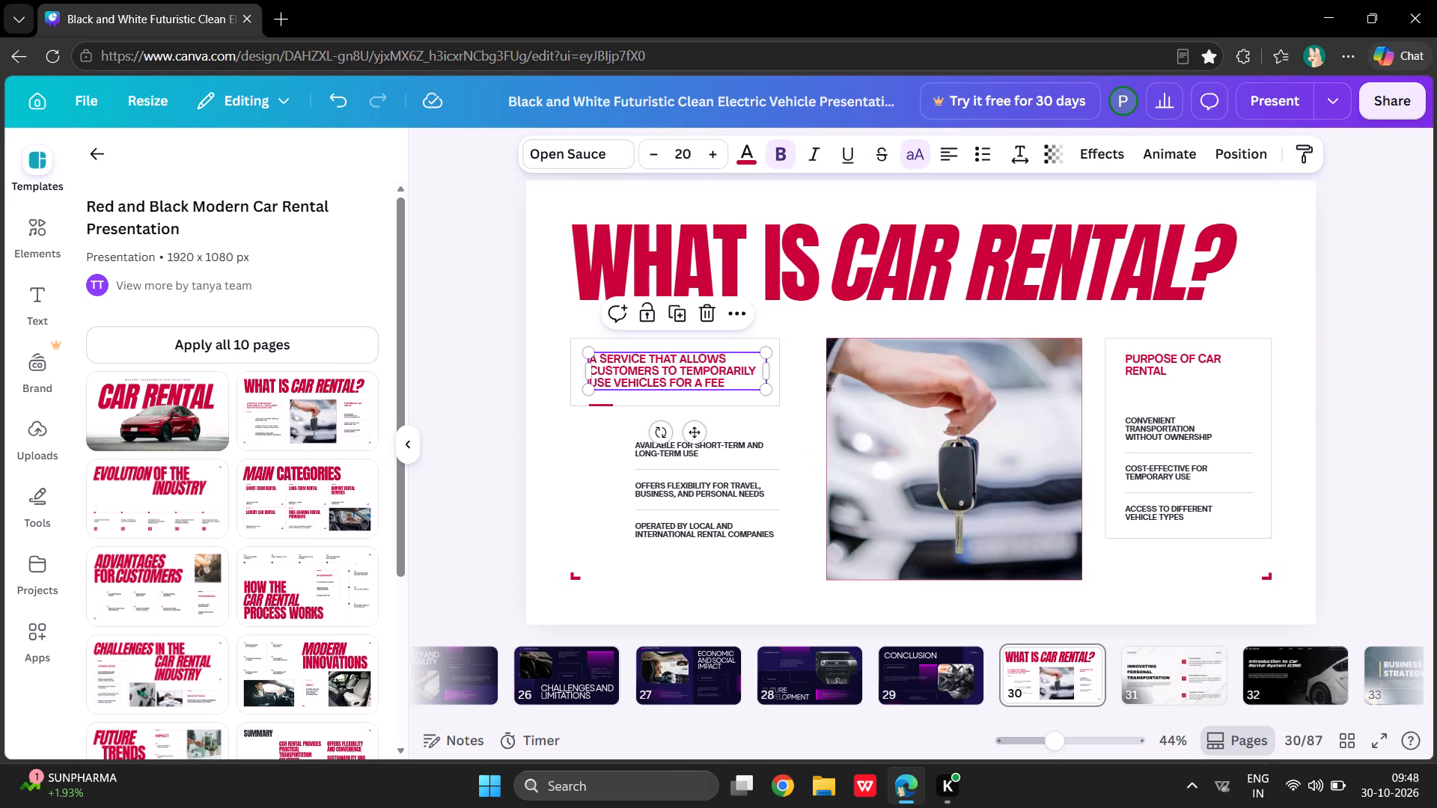
pyautogui.press('BackSpace')
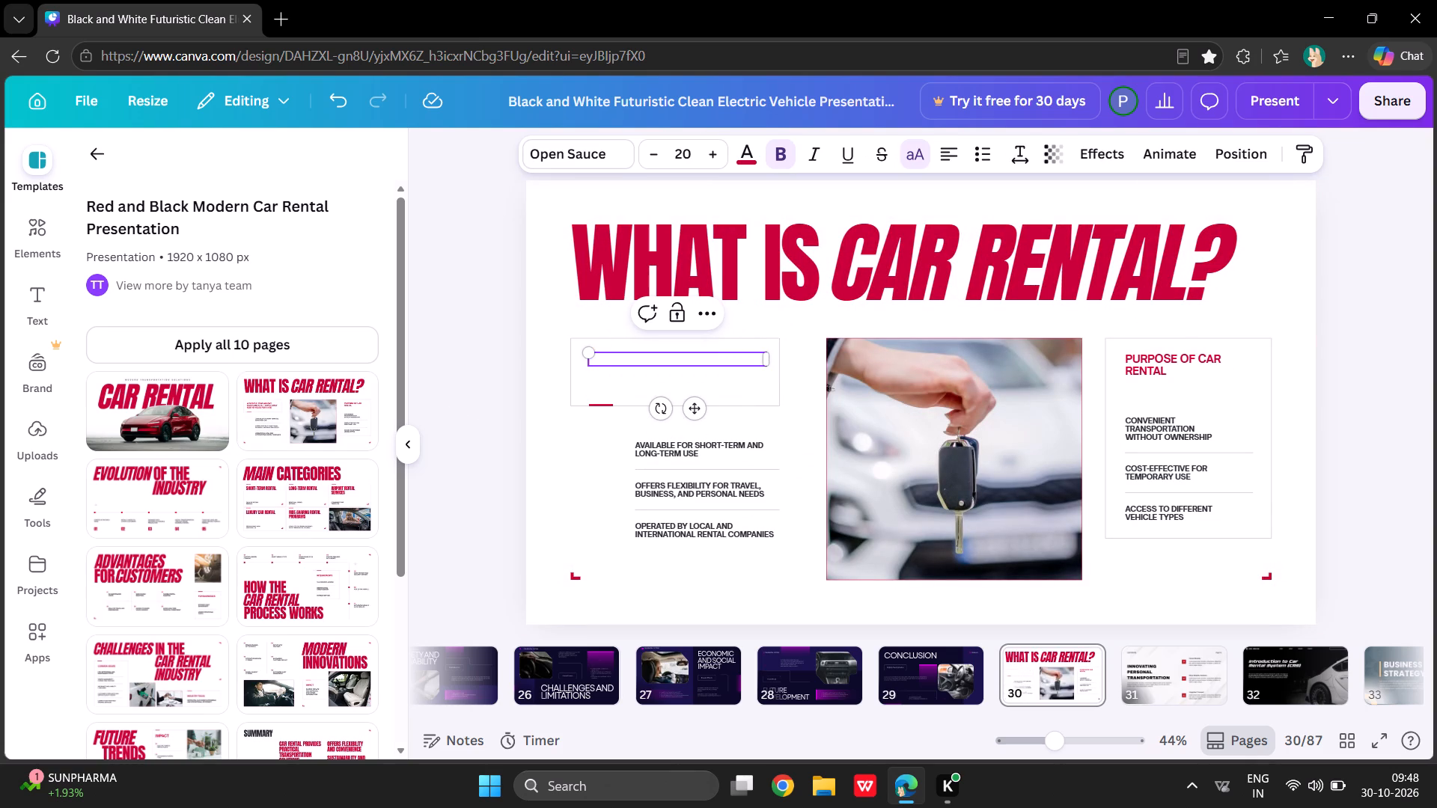
pyautogui.write('IN WHIC')
pyautogui.write('H WE HAVE PROVIDED THE')
pyautogui.press('space')
pyautogui.write('SYSTEM THAT HELPS PEOPLE')
pyautogui.press('space')
pyautogui.write('TO E')
pyautogui.press('BackSpace')
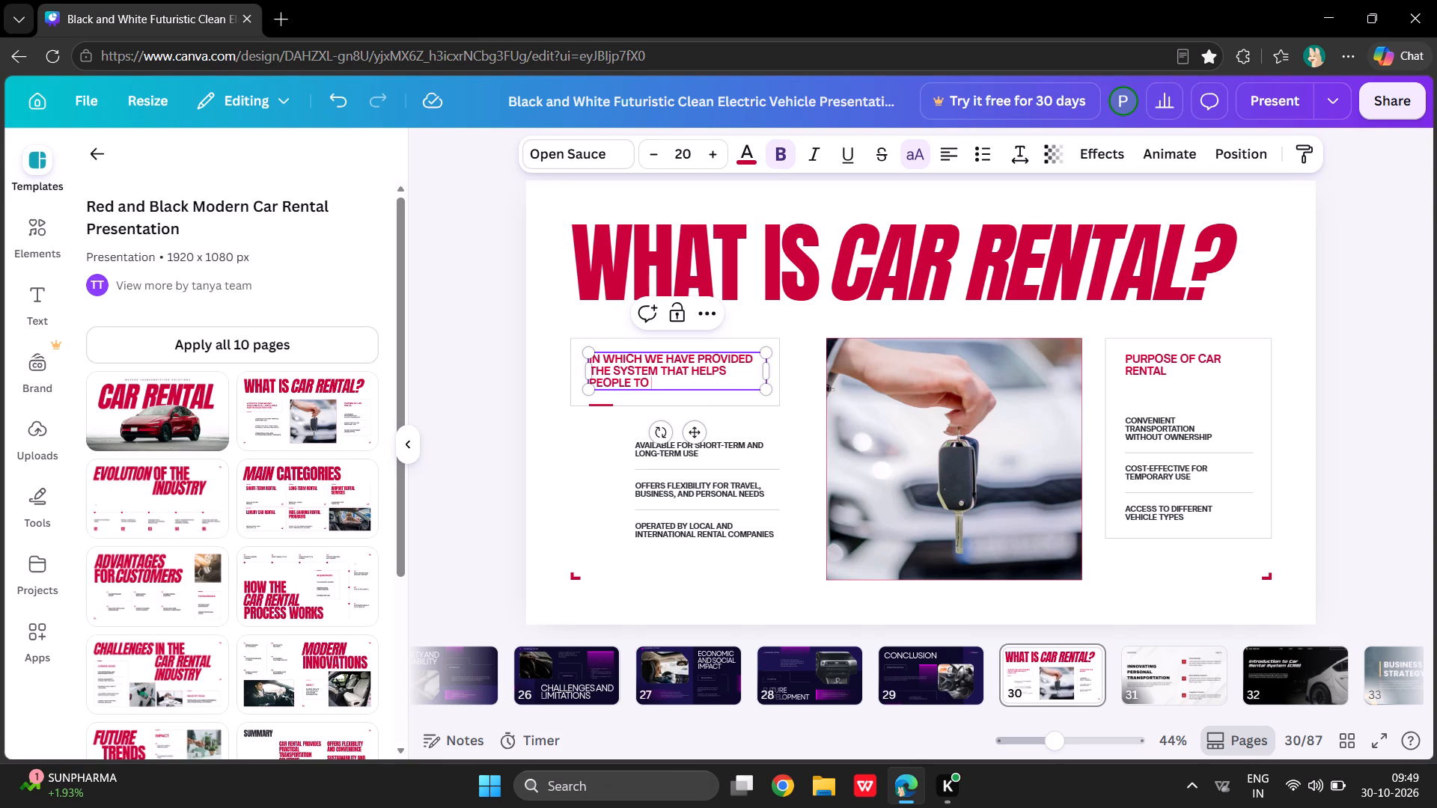
pyautogui.write('RENT VEHICLES EASILY')
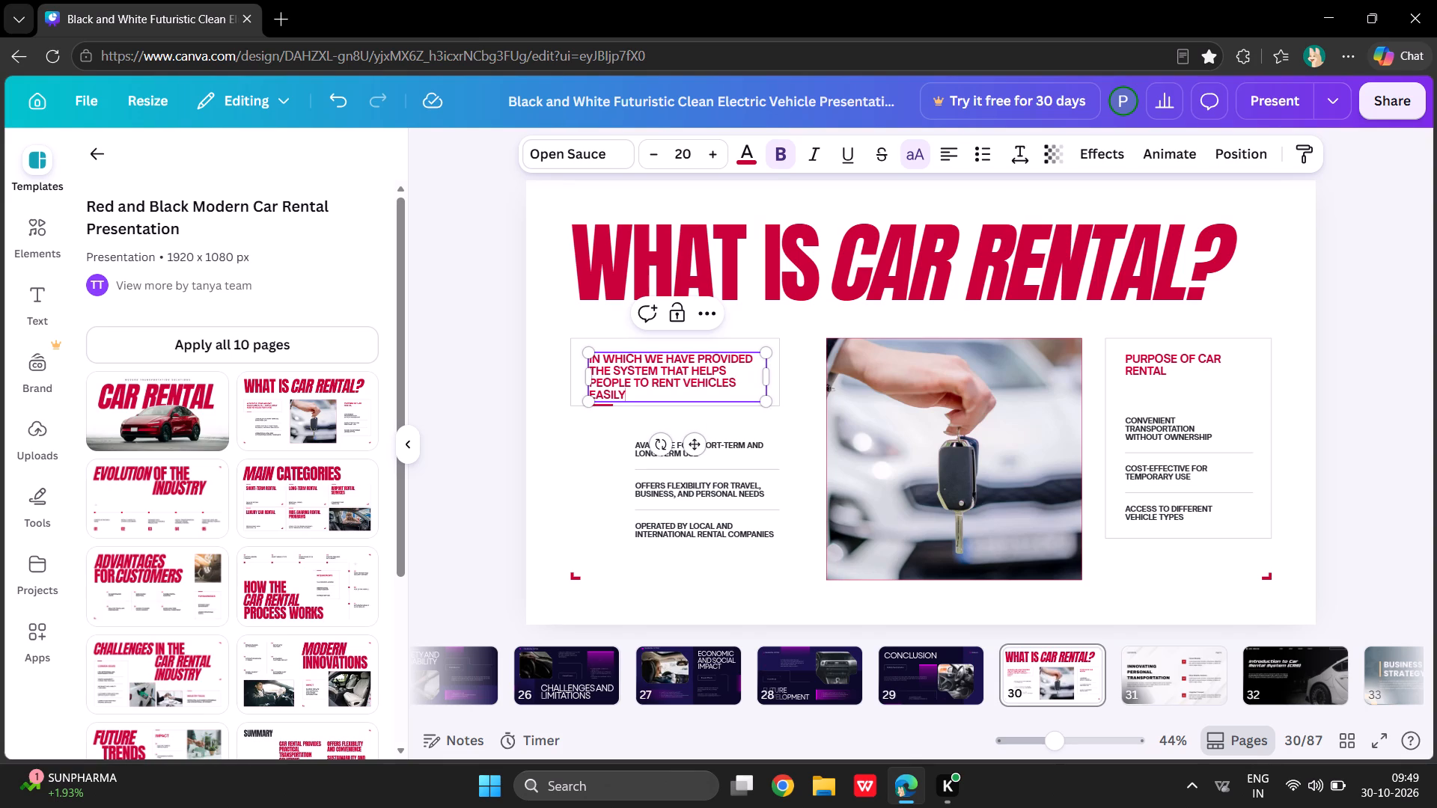